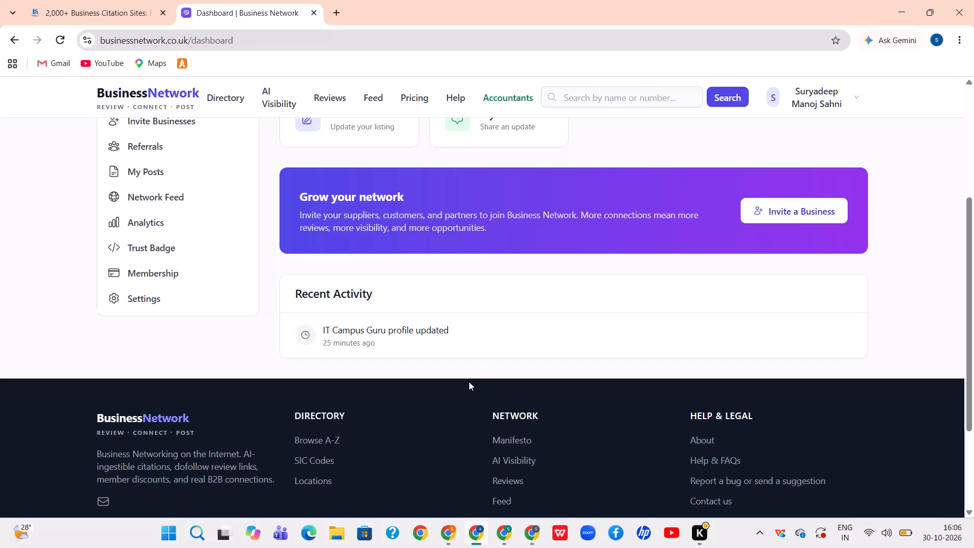
Look through the IT Campus Guru dashboard and its My Business listing form, and close the businessnetwork.co.uk site.
{"action": "scroll", "coordinate": [469, 382], "scroll_direction": "up", "scroll_amount": 1}
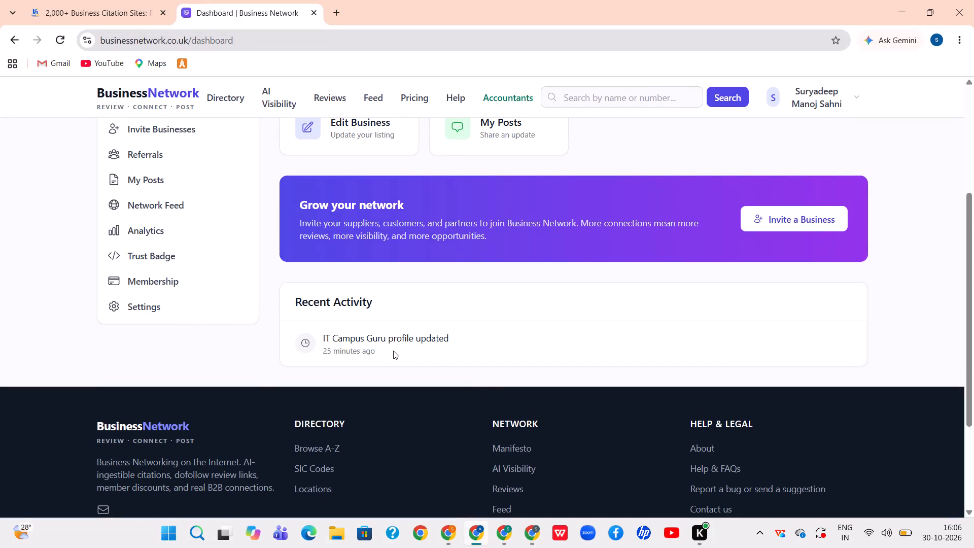
{"action": "scroll", "coordinate": [446, 263], "scroll_direction": "up", "scroll_amount": 3}
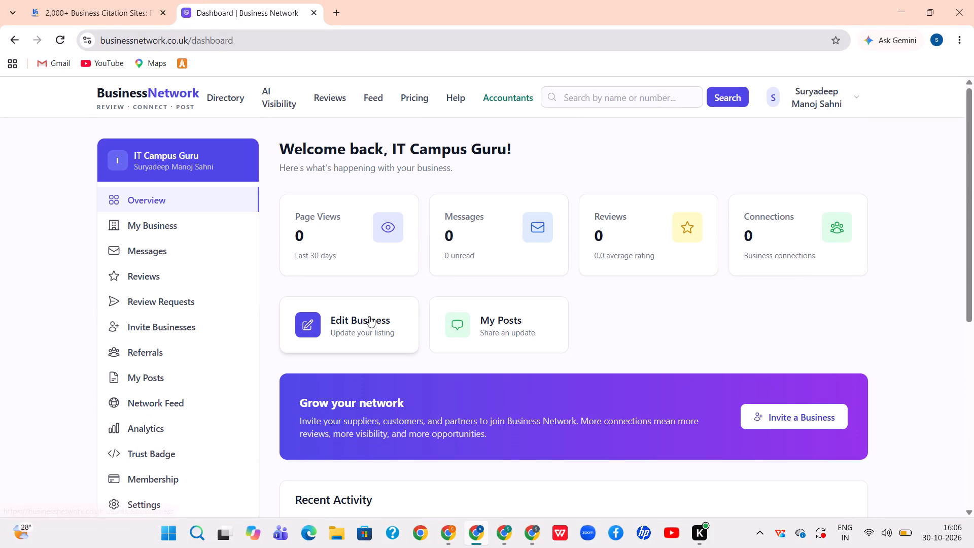
{"action": "left_click", "coordinate": [215, 183]}
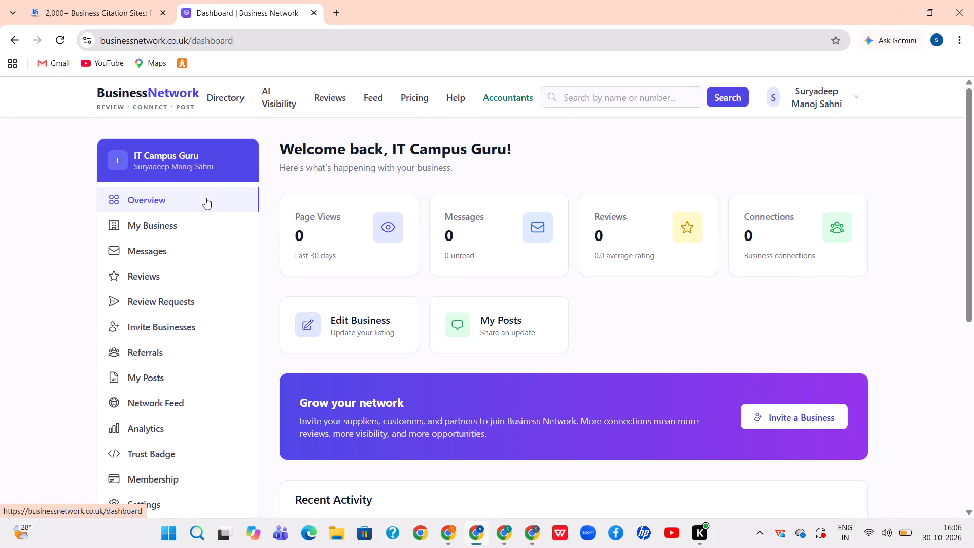
{"action": "left_click", "coordinate": [184, 222]}
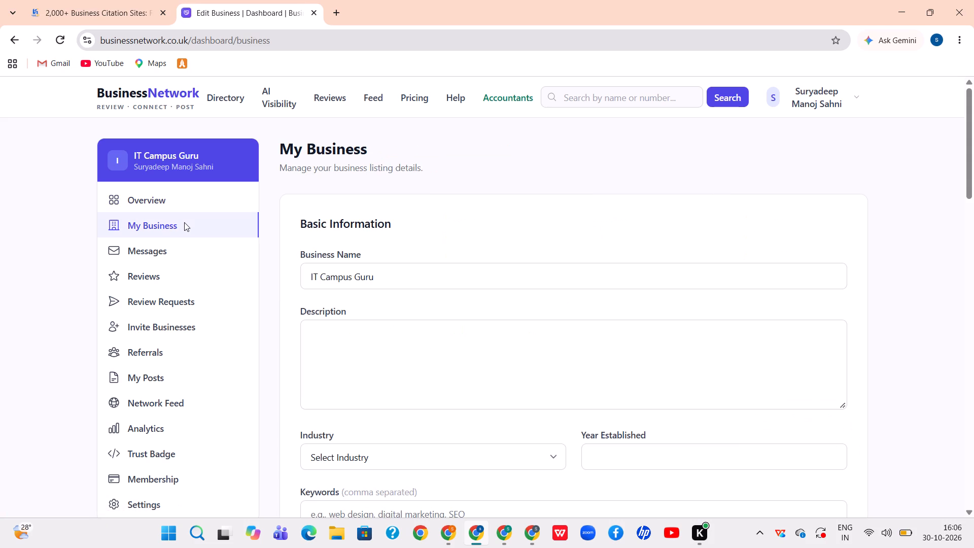
{"action": "key", "text": "Page_Down"}
{"action": "key", "text": "Page_Down"}
{"action": "key", "text": "Page_Down"}
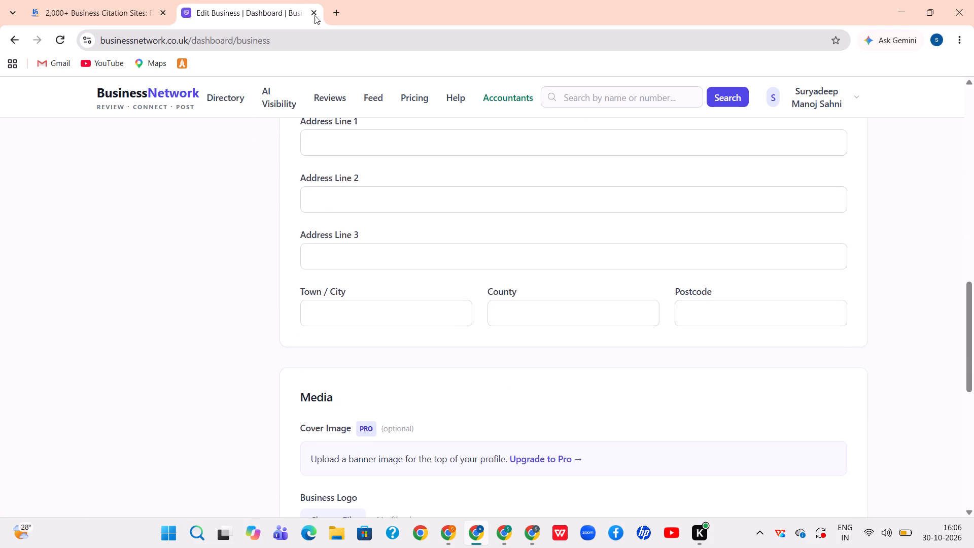
{"action": "left_click", "coordinate": [321, 15]}
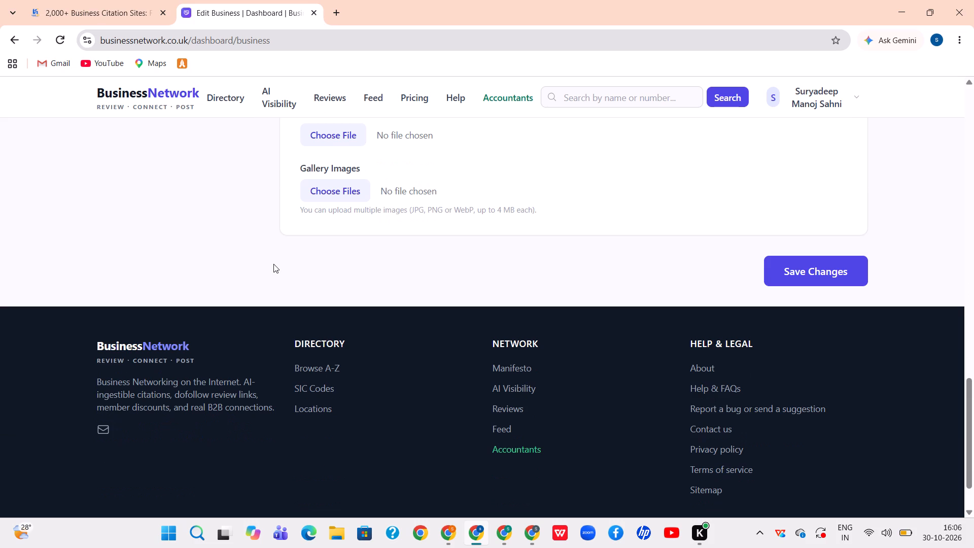
{"action": "left_click", "coordinate": [312, 15]}
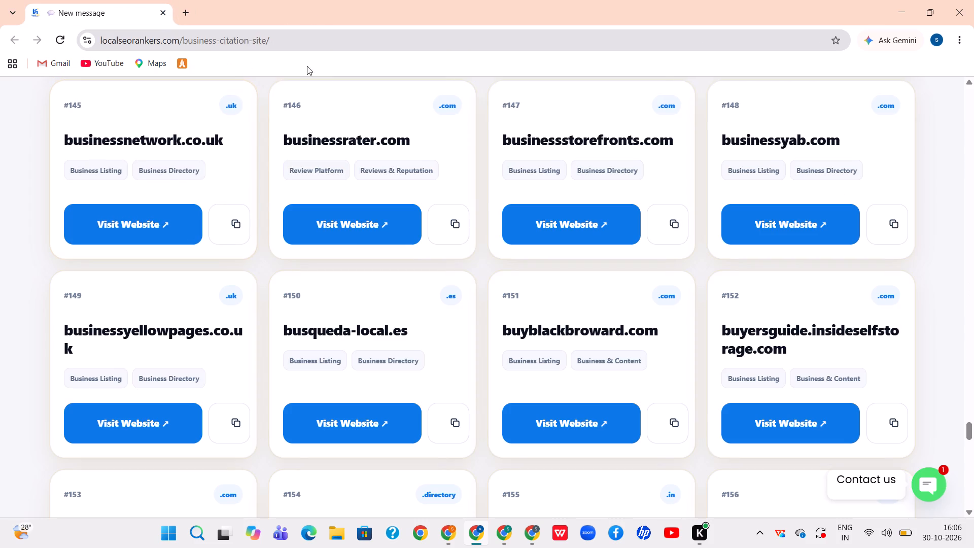
Check the citation sites businessrater.com and businessstorefronts.com from the list, closing each one.
{"action": "left_click", "coordinate": [329, 218]}
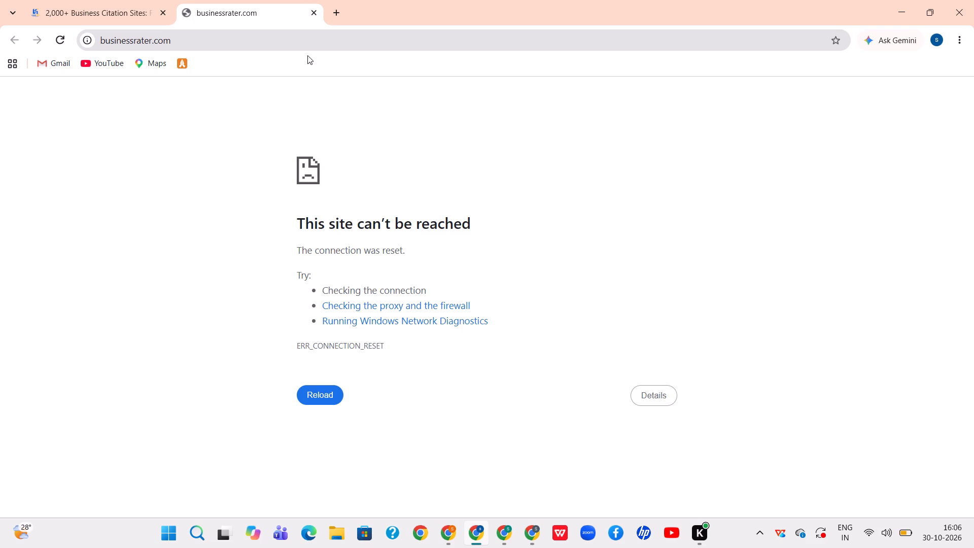
{"action": "left_click", "coordinate": [315, 17]}
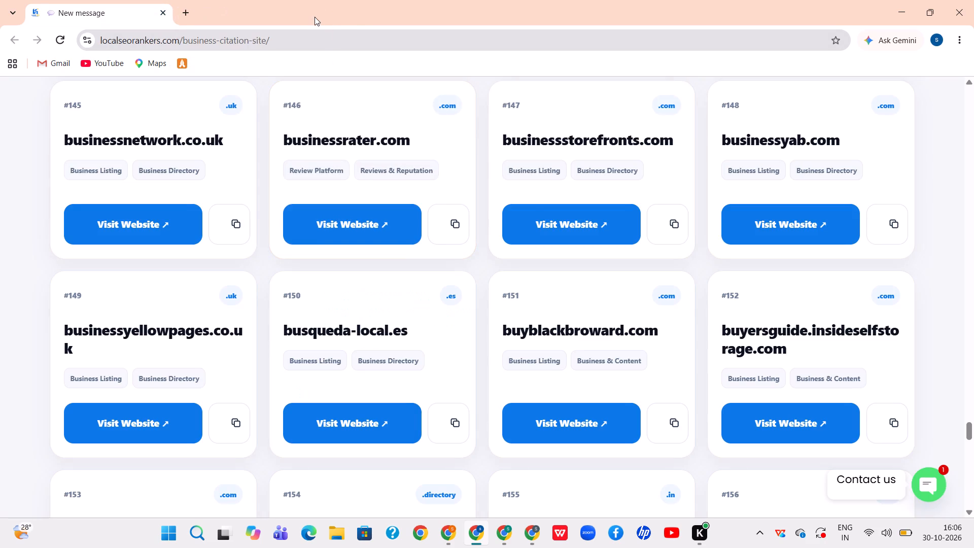
{"action": "left_click", "coordinate": [550, 227]}
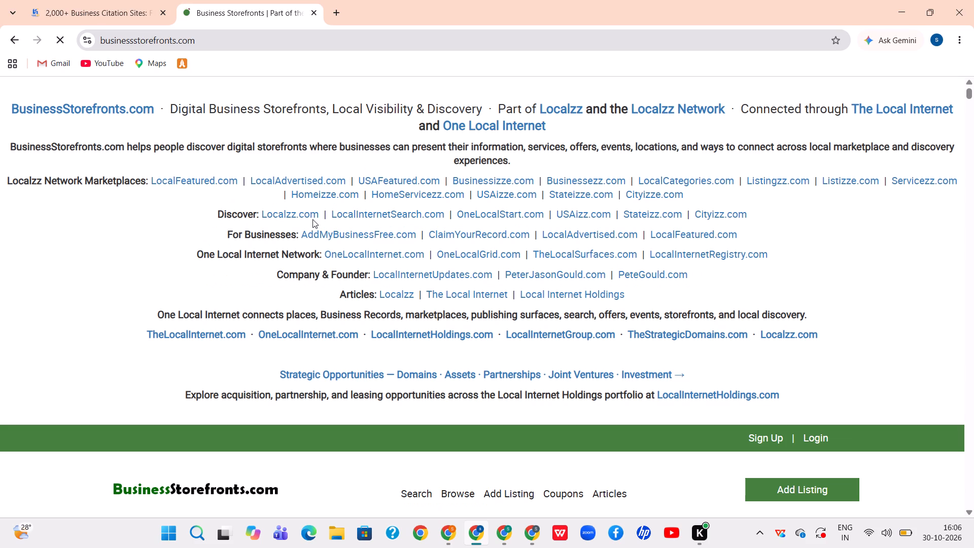
{"action": "left_click", "coordinate": [314, 13]}
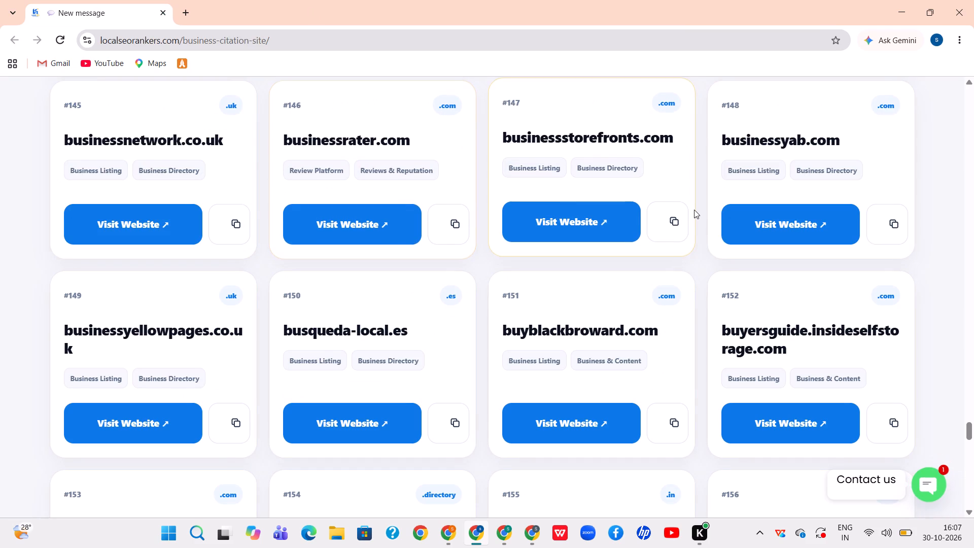
Visit businessyab.com from the citation list and examine its home page for a way to add a business.
{"action": "left_click", "coordinate": [789, 208]}
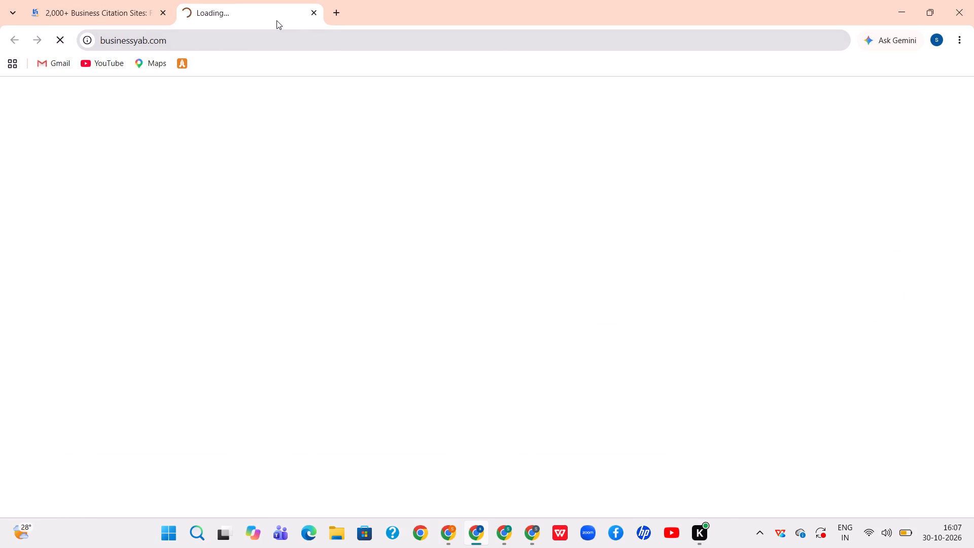
{"action": "key", "text": "Page_Down"}
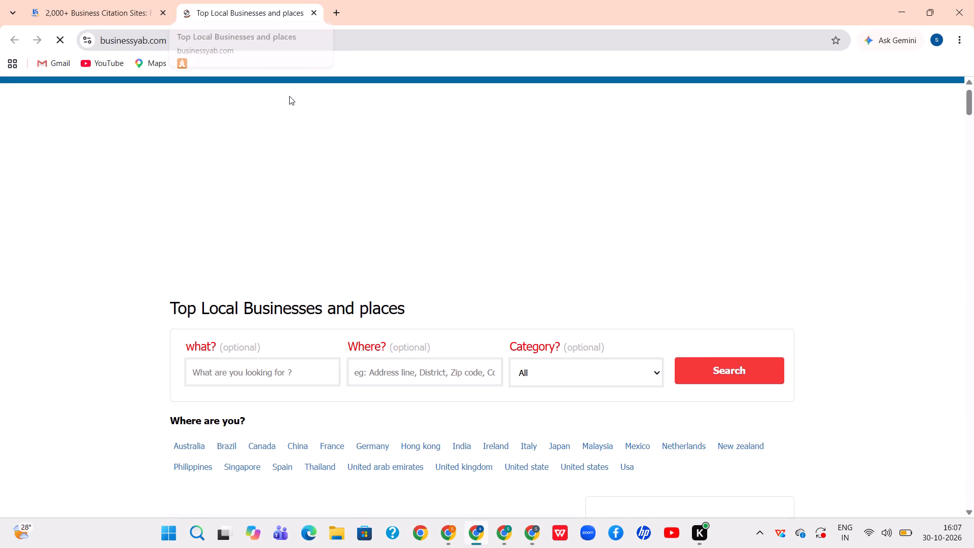
{"action": "key", "text": "Page_Up"}
{"action": "key", "text": "Page_Down"}
{"action": "key", "text": "Page_Down"}
{"action": "key", "text": "Page_Down"}
{"action": "key", "text": "Page_Down"}
{"action": "key", "text": "Page_Down"}
{"action": "key", "text": "Page_Down"}
{"action": "key", "text": "Page_Down"}
{"action": "key", "text": "Page_Down"}
{"action": "key", "text": "Page_Down"}
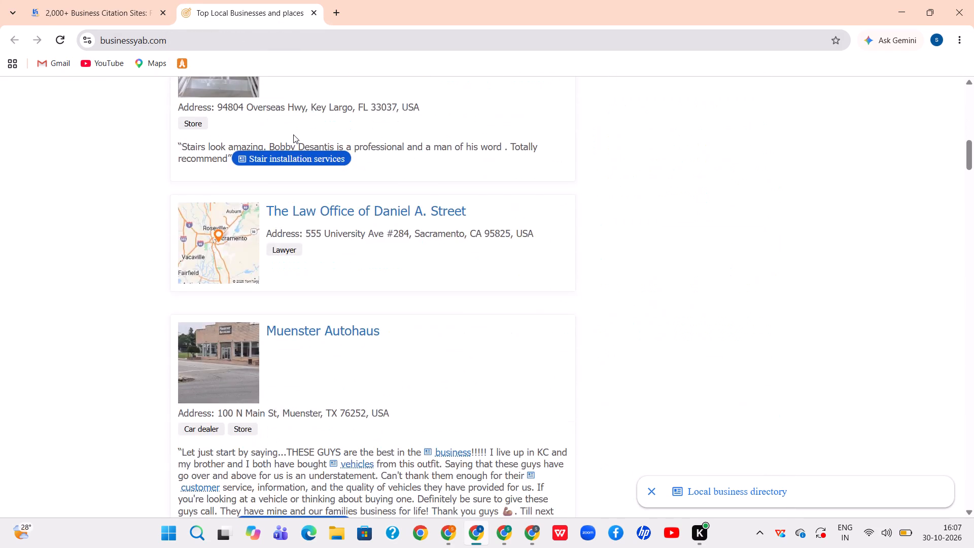
{"action": "key", "text": "Page_Up"}
{"action": "key", "text": "Page_Up"}
{"action": "key", "text": "Page_Up"}
{"action": "key", "text": "Page_Up"}
{"action": "key", "text": "Page_Up"}
{"action": "key", "text": "Page_Up"}
{"action": "key", "text": "Page_Up"}
{"action": "key", "text": "Page_Up"}
{"action": "key", "text": "Page_Up"}
{"action": "key", "text": "Page_Up"}
{"action": "key", "text": "Page_Up"}
{"action": "key", "text": "Page_Up"}
{"action": "key", "text": "Page_Up"}
{"action": "key", "text": "Page_Up"}
{"action": "key", "text": "Page_Up"}
{"action": "key", "text": "Page_Up"}
{"action": "key", "text": "Page_Up"}
{"action": "key", "text": "Page_Up"}
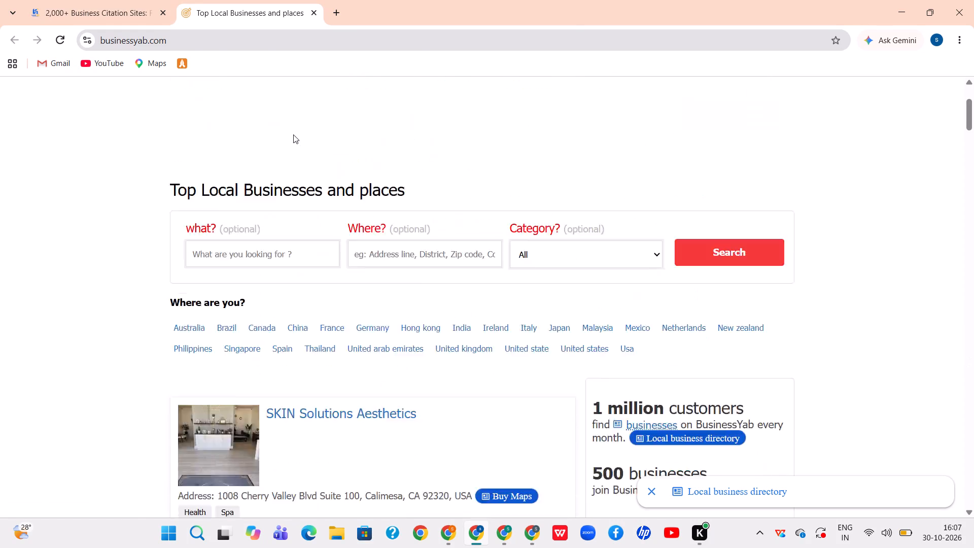
View BusinessYab's form for submitting a business listing and close the site.
{"action": "key", "text": "Page_Down"}
{"action": "left_click", "coordinate": [694, 376]}
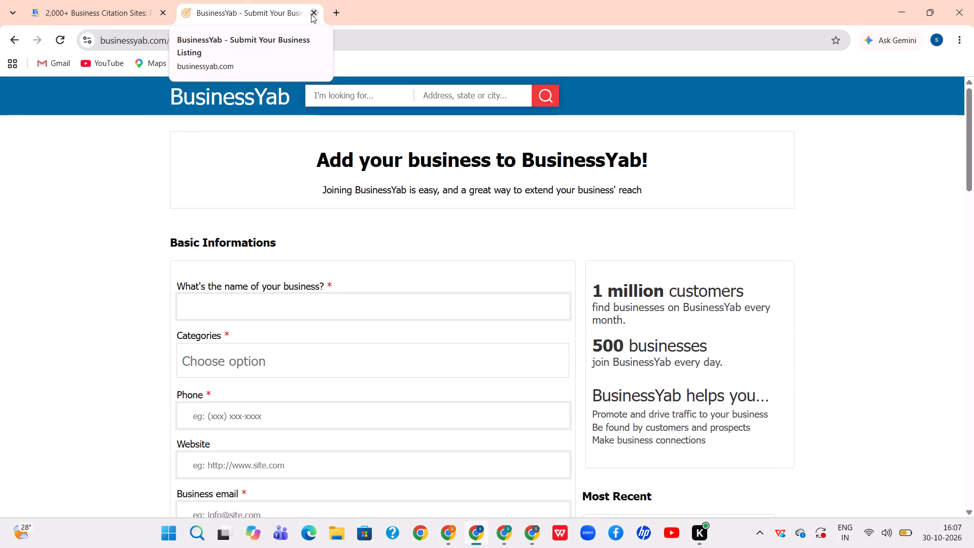
{"action": "left_click", "coordinate": [311, 14]}
Browse further down the citation list, visit businessyellowpages.co.uk and close it.
{"action": "scroll", "coordinate": [236, 302], "scroll_direction": "down", "scroll_amount": 1}
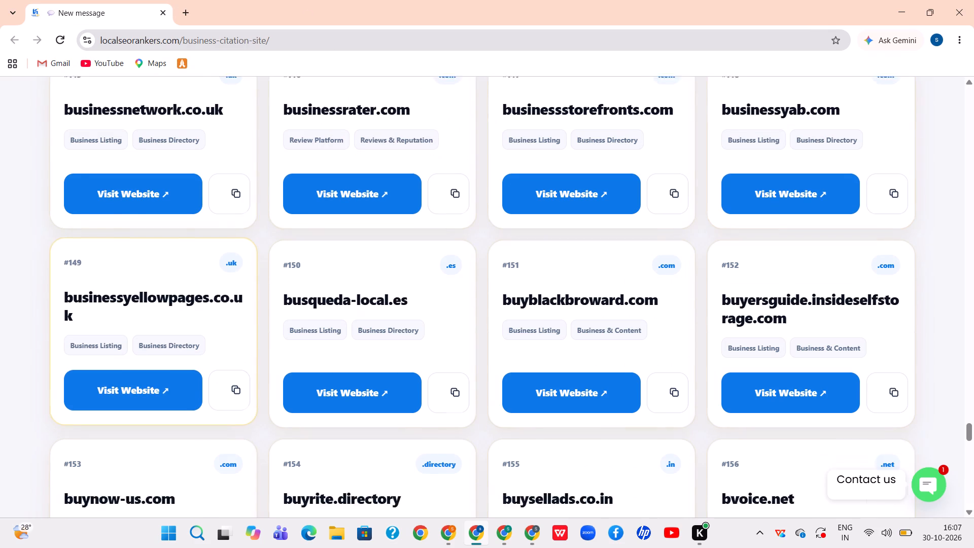
{"action": "scroll", "coordinate": [236, 302], "scroll_direction": "down", "scroll_amount": 2}
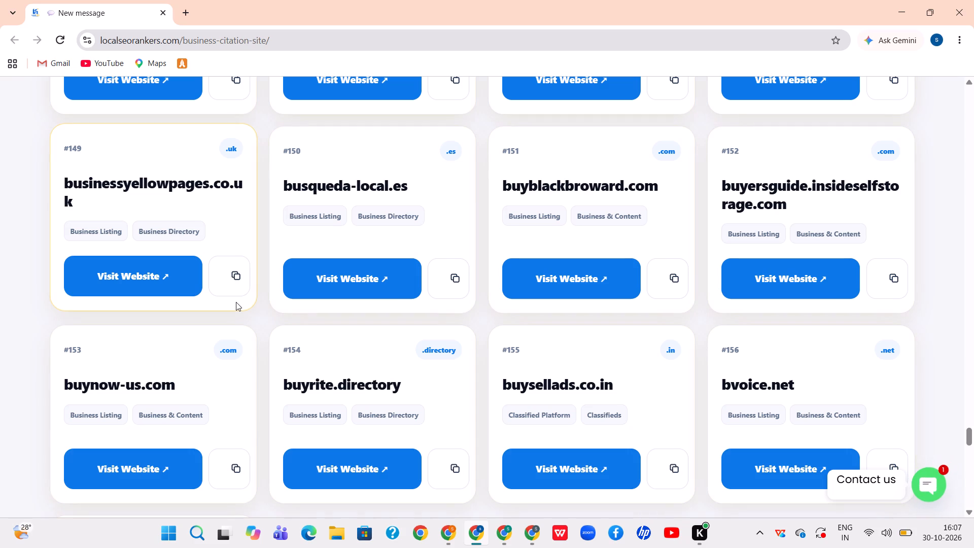
{"action": "scroll", "coordinate": [236, 302], "scroll_direction": "left", "scroll_amount": 2}
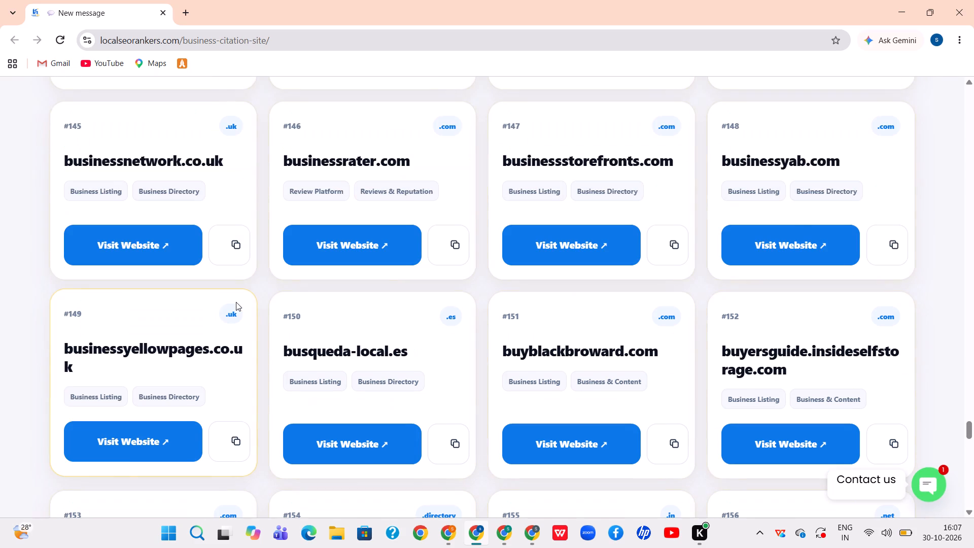
{"action": "scroll", "coordinate": [236, 302], "scroll_direction": "left", "scroll_amount": 1}
{"action": "scroll", "coordinate": [236, 302], "scroll_direction": "down", "scroll_amount": 1}
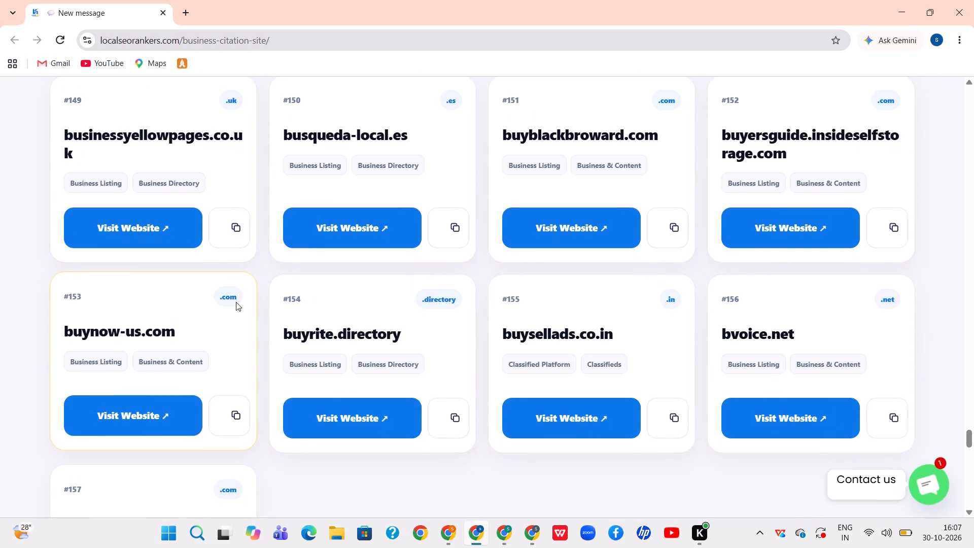
{"action": "scroll", "coordinate": [236, 302], "scroll_direction": "down", "scroll_amount": 1}
{"action": "left_click", "coordinate": [67, 234]}
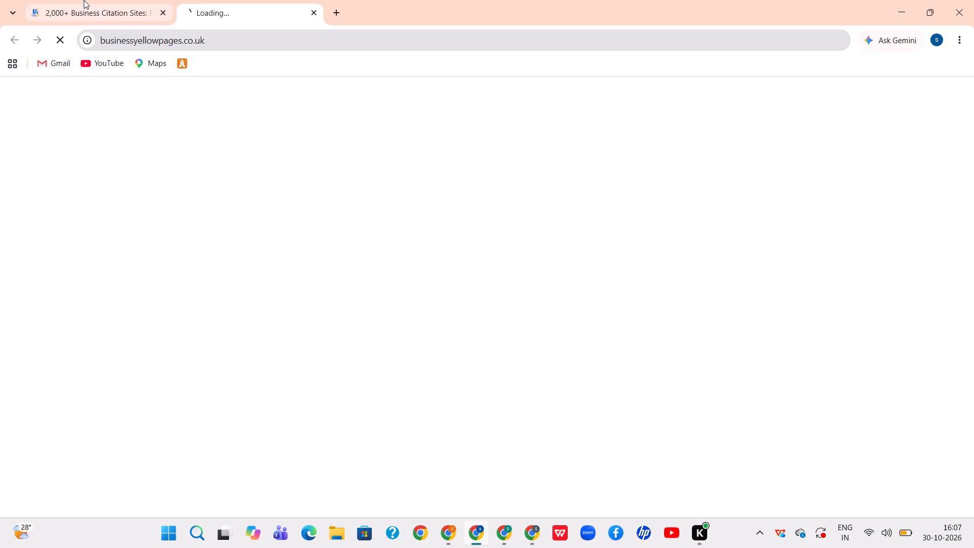
{"action": "key", "text": "Page_Down"}
{"action": "key", "text": "Page_Down"}
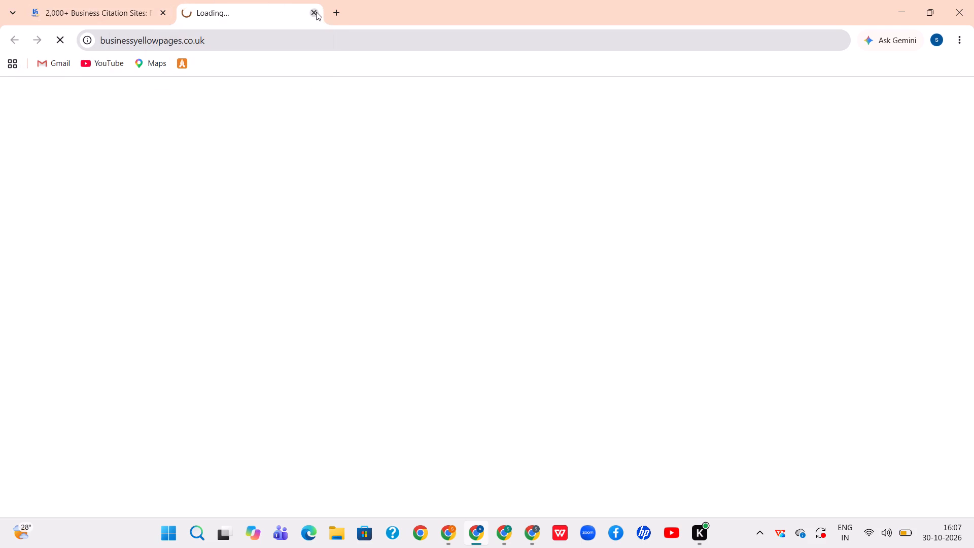
{"action": "left_click", "coordinate": [316, 12]}
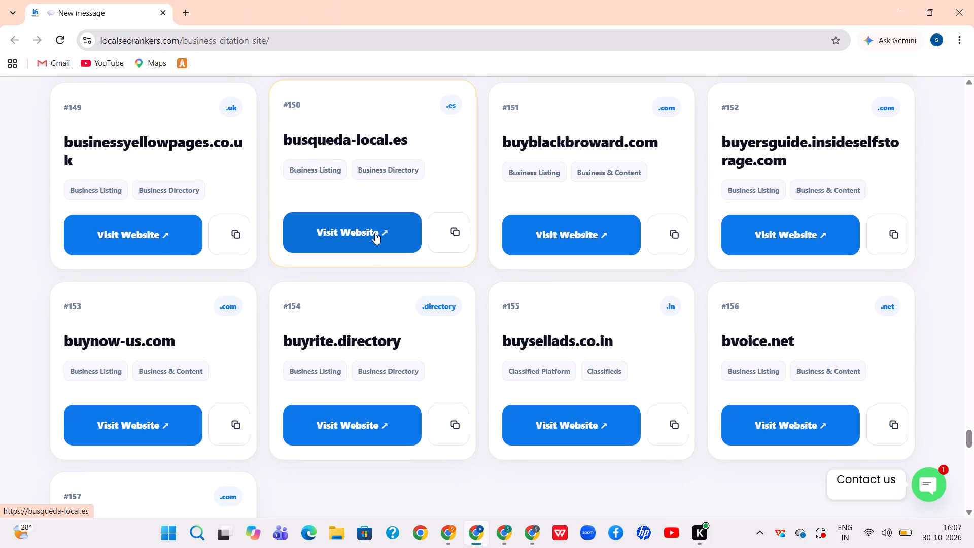
Check the citation sites busqueda-local.es and buyblackbroward.com from the list, closing each one.
{"action": "left_click", "coordinate": [375, 233]}
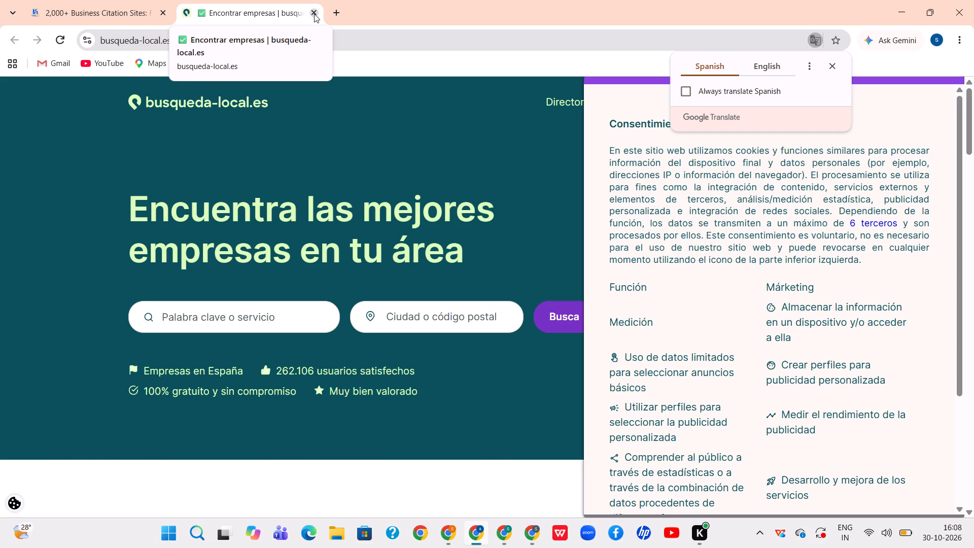
{"action": "left_click", "coordinate": [314, 14]}
{"action": "left_click", "coordinate": [592, 227]}
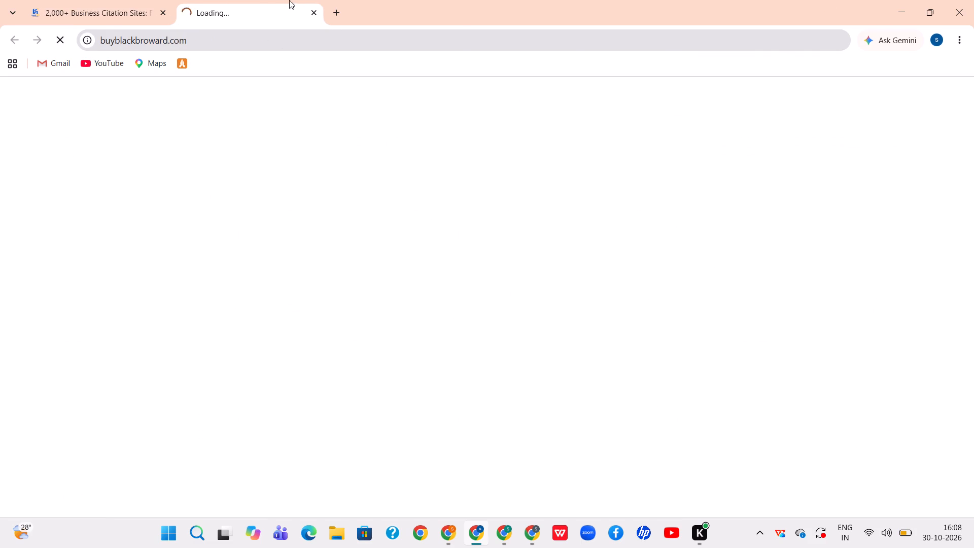
{"action": "left_click", "coordinate": [314, 12]}
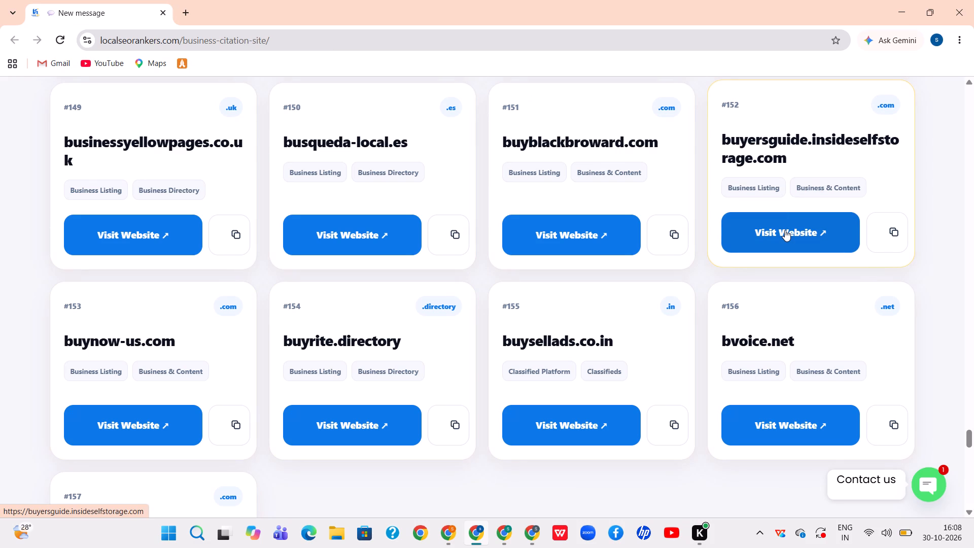
Check the buyersguide.insideselfstorage.com citation site from the list and close it.
{"action": "left_click", "coordinate": [785, 230]}
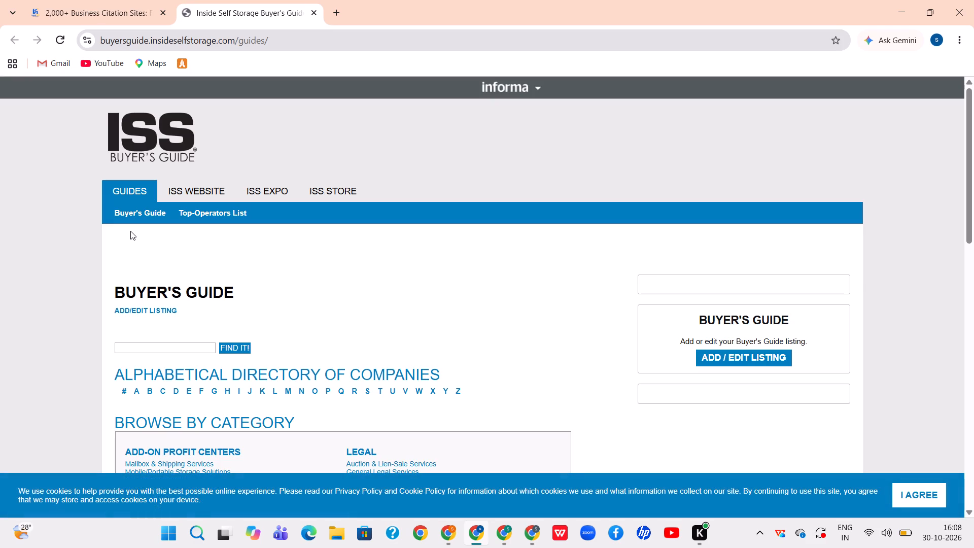
{"action": "left_click", "coordinate": [315, 8]}
Visit buynow-us.com from the citation list and open its page for posting an ad.
{"action": "scroll", "coordinate": [234, 243], "scroll_direction": "down", "scroll_amount": 2}
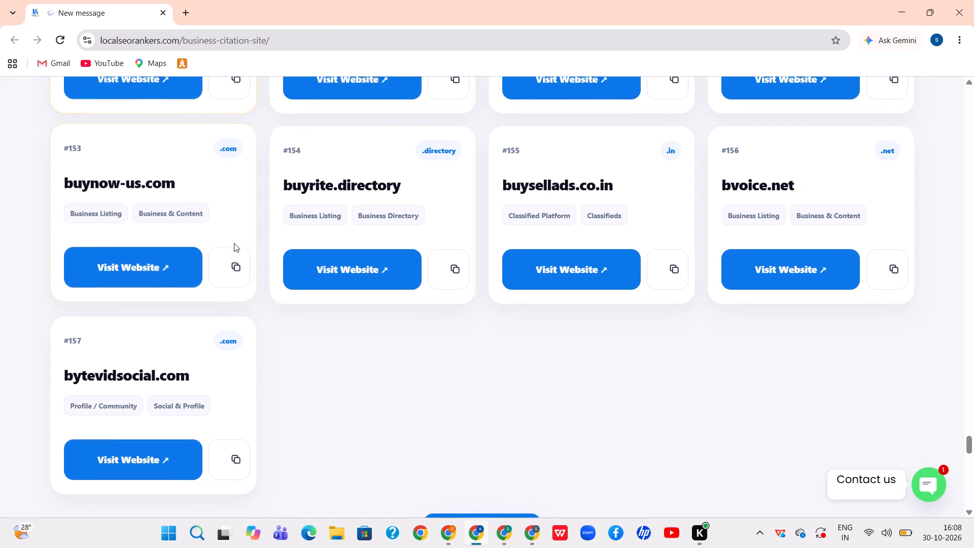
{"action": "scroll", "coordinate": [234, 243], "scroll_direction": "down", "scroll_amount": 3}
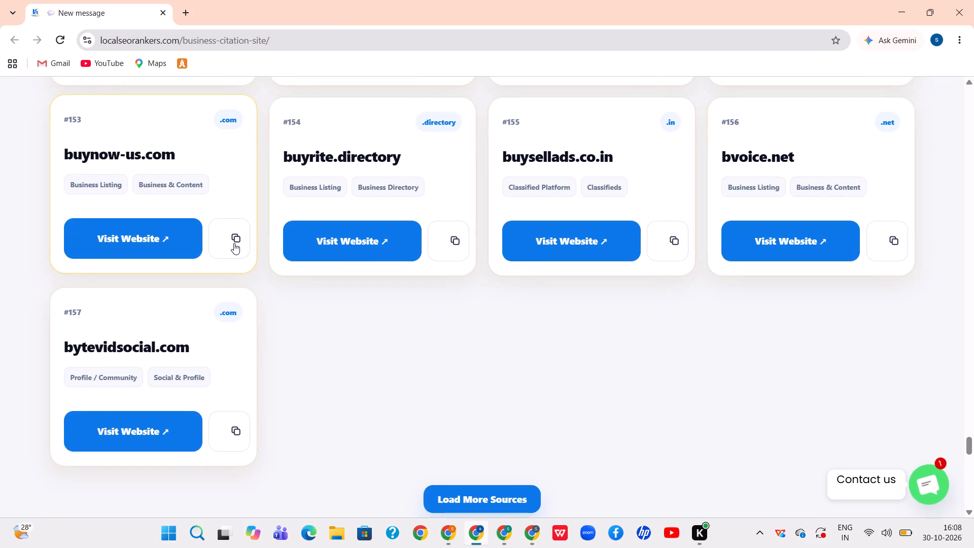
{"action": "scroll", "coordinate": [234, 243], "scroll_direction": "down", "scroll_amount": 2}
{"action": "left_click", "coordinate": [112, 224]}
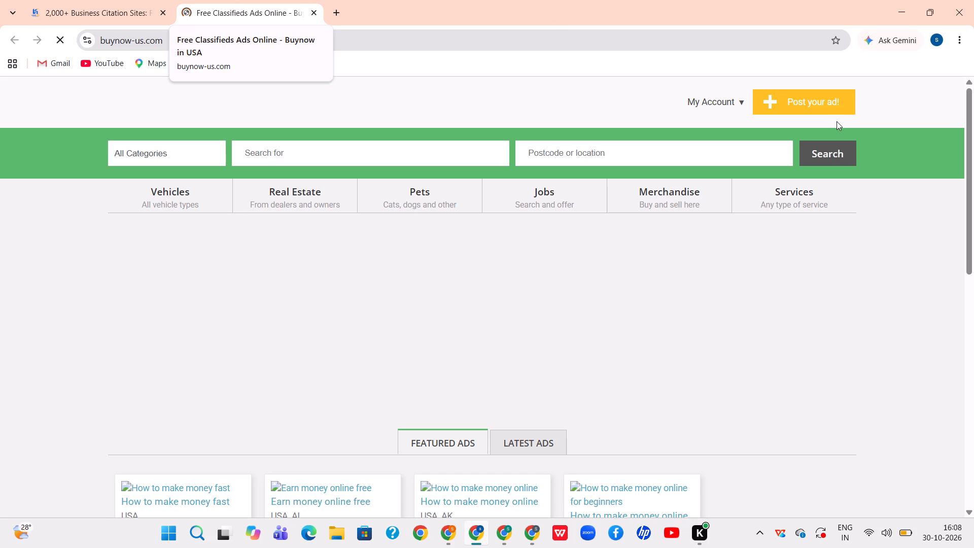
{"action": "left_click", "coordinate": [827, 106]}
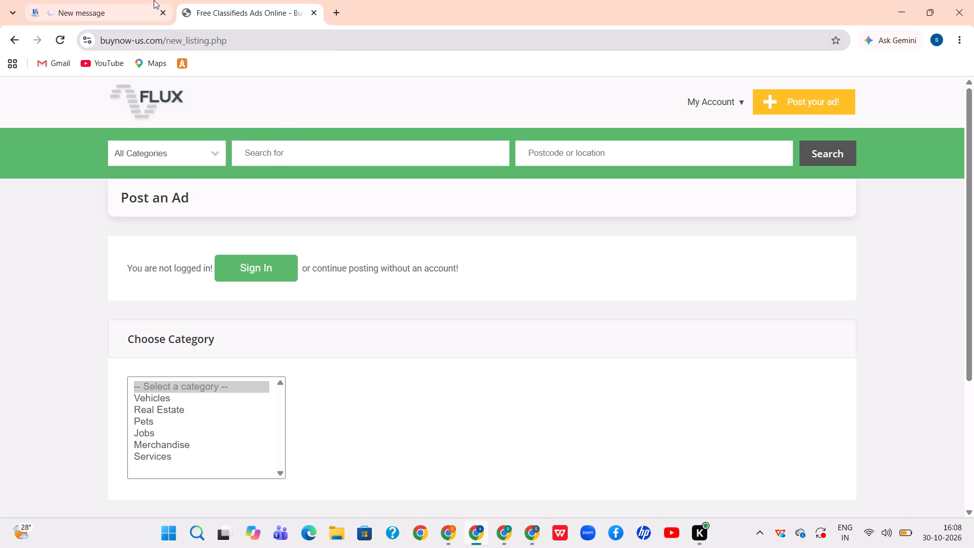
Return to the business citation list and look back through the entries that come before businessnetwork.co.uk.
{"action": "left_click", "coordinate": [154, 0]}
{"action": "scroll", "coordinate": [218, 292], "scroll_direction": "up", "scroll_amount": 8}
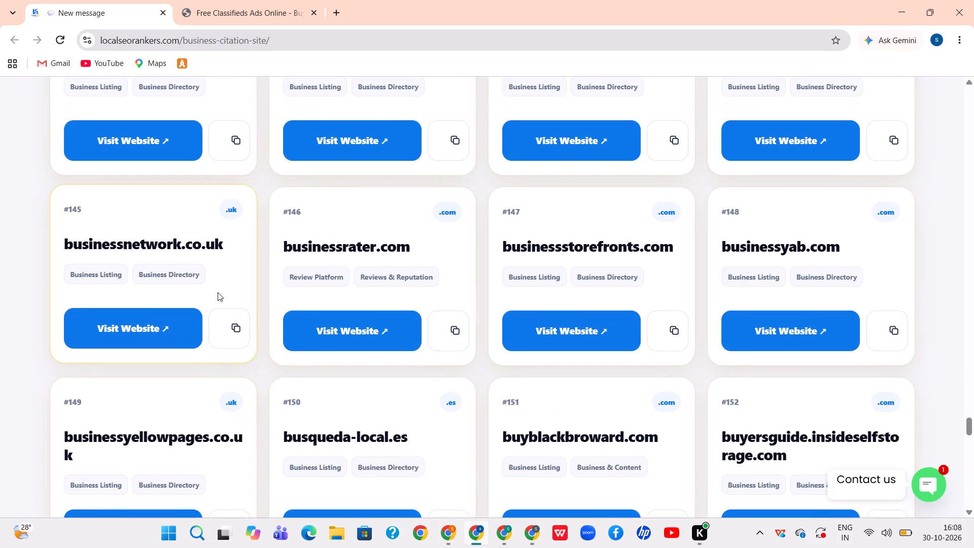
{"action": "scroll", "coordinate": [218, 292], "scroll_direction": "up", "scroll_amount": 1}
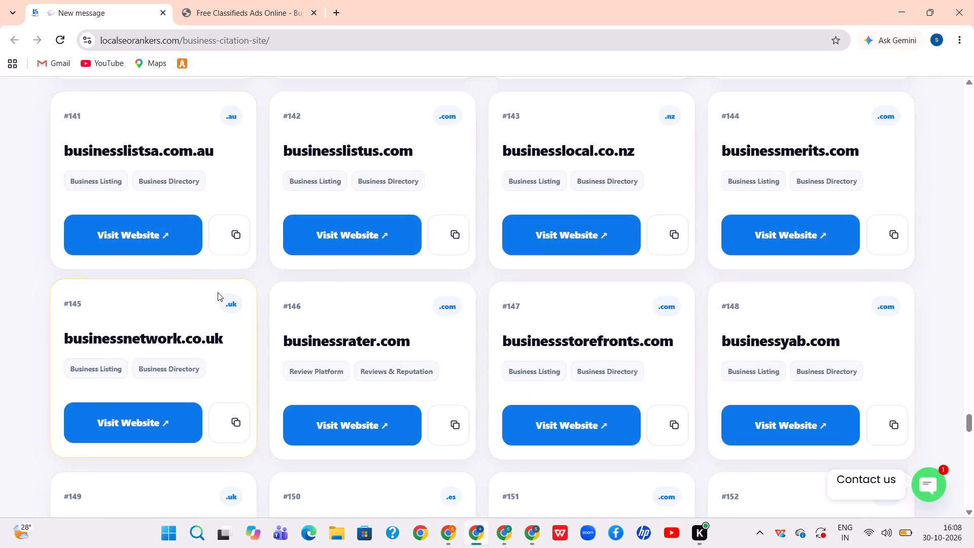
{"action": "scroll", "coordinate": [218, 292], "scroll_direction": "up", "scroll_amount": 4}
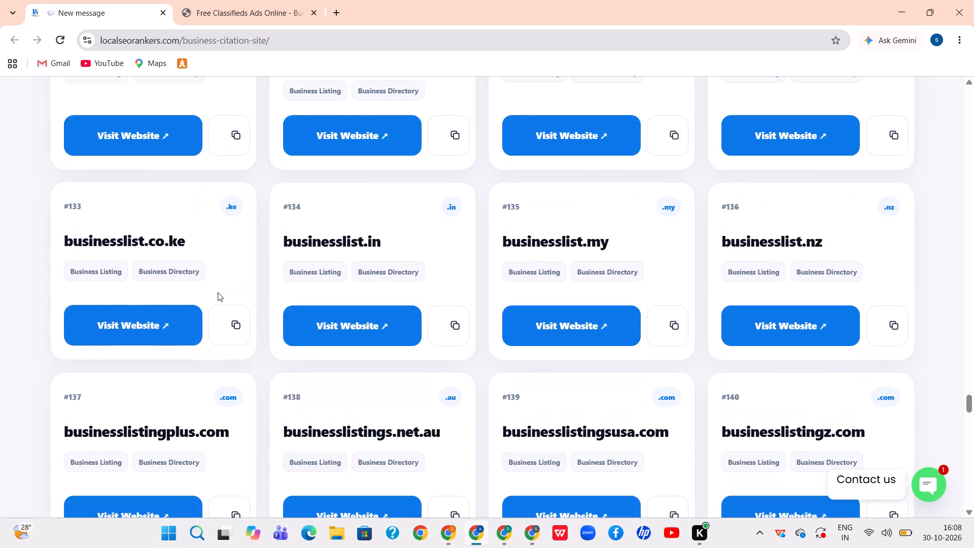
{"action": "scroll", "coordinate": [218, 292], "scroll_direction": "down", "scroll_amount": 10}
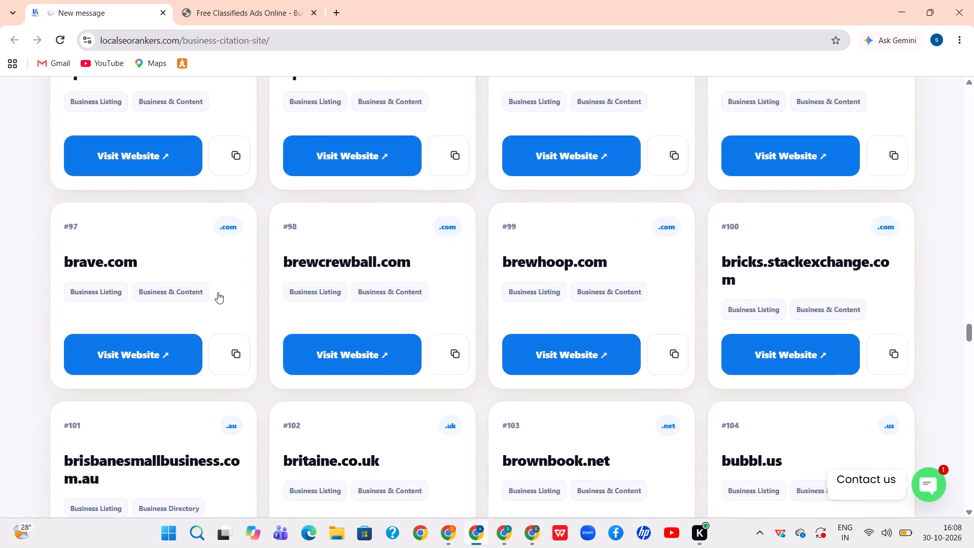
{"action": "scroll", "coordinate": [218, 292], "scroll_direction": "down", "scroll_amount": 3}
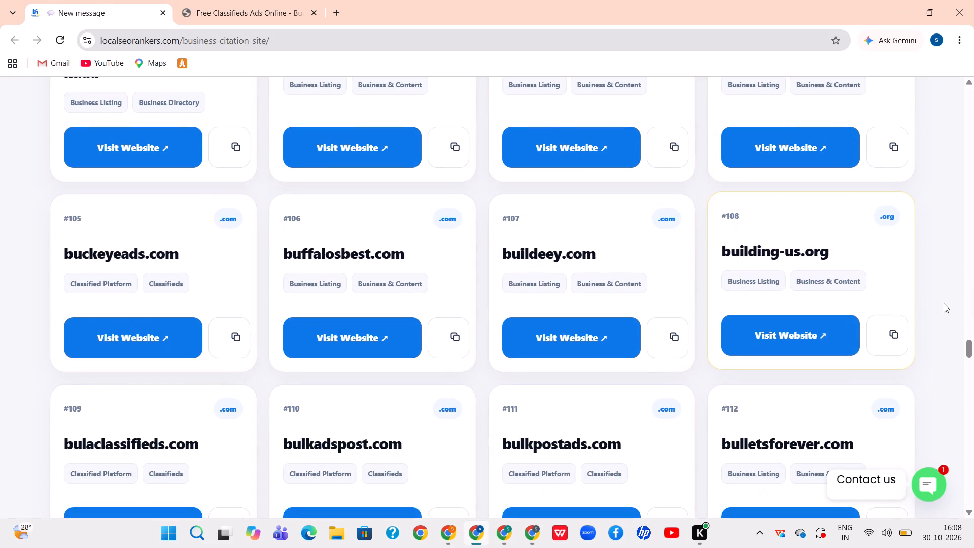
Browse the citation list from the buckeyeads.com entry down to bytevidsocial.com, the last loaded entry.
{"action": "left_click", "coordinate": [944, 303]}
{"action": "key", "text": "Down"}
{"action": "key", "text": "Down"}
{"action": "key", "text": "Down"}
{"action": "key", "text": "Down"}
{"action": "key", "text": "Down"}
{"action": "key", "text": "Down"}
{"action": "key", "text": "Down"}
{"action": "key", "text": "Down"}
{"action": "key", "text": "Down"}
{"action": "key", "text": "Down"}
{"action": "key", "text": "Down"}
{"action": "key", "text": "Down"}
{"action": "key", "text": "Down"}
{"action": "key", "text": "Down"}
{"action": "key", "text": "Down"}
{"action": "key", "text": "Down"}
{"action": "key", "text": "Down"}
{"action": "key", "text": "Down"}
{"action": "key", "text": "Down"}
{"action": "key", "text": "Down"}
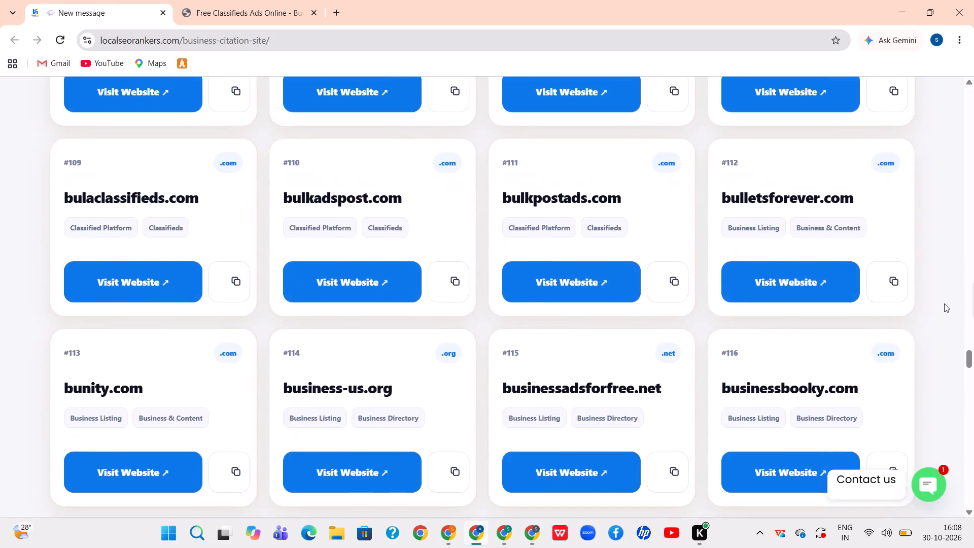
{"action": "key", "text": "Down"}
{"action": "key", "text": "Down"}
{"action": "key", "text": "Down"}
{"action": "key", "text": "Down"}
{"action": "key", "text": "Down"}
{"action": "key", "text": "Down"}
{"action": "key", "text": "Down"}
{"action": "key", "text": "Down"}
{"action": "key", "text": "Down"}
{"action": "key", "text": "Down"}
{"action": "key", "text": "Down"}
{"action": "key", "text": "Down"}
{"action": "key", "text": "Down"}
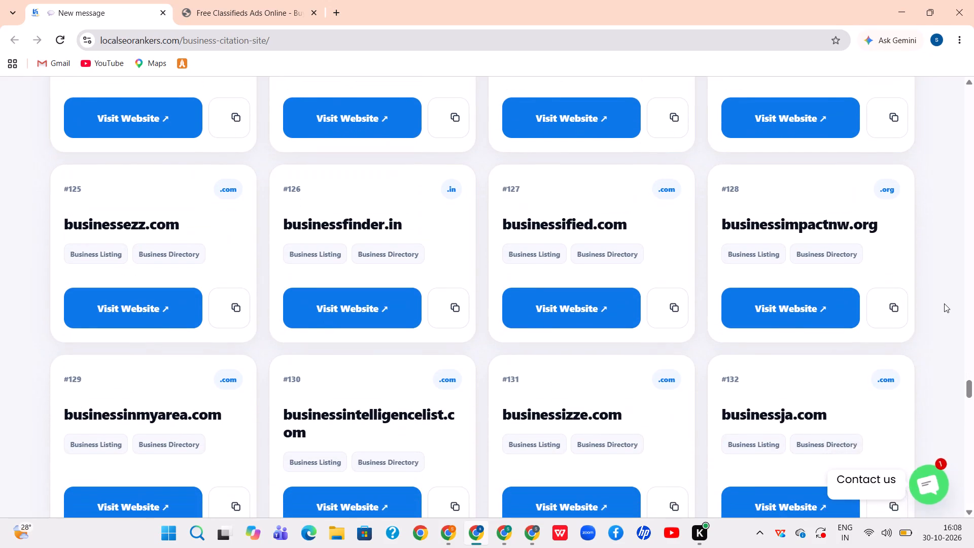
{"action": "key", "text": "Down"}
{"action": "key", "text": "Down"}
{"action": "key", "text": "Down"}
{"action": "key", "text": "Down"}
{"action": "key", "text": "Down"}
{"action": "key", "text": "Down"}
{"action": "key", "text": "Down"}
{"action": "key", "text": "Down"}
{"action": "key", "text": "Down"}
{"action": "key", "text": "Down"}
{"action": "key", "text": "Down"}
{"action": "key", "text": "Down"}
{"action": "key", "text": "Down"}
{"action": "key", "text": "Down"}
{"action": "key", "text": "Down"}
{"action": "key", "text": "Down"}
{"action": "key", "text": "Down"}
{"action": "key", "text": "Down"}
{"action": "key", "text": "Down"}
{"action": "key", "text": "Down"}
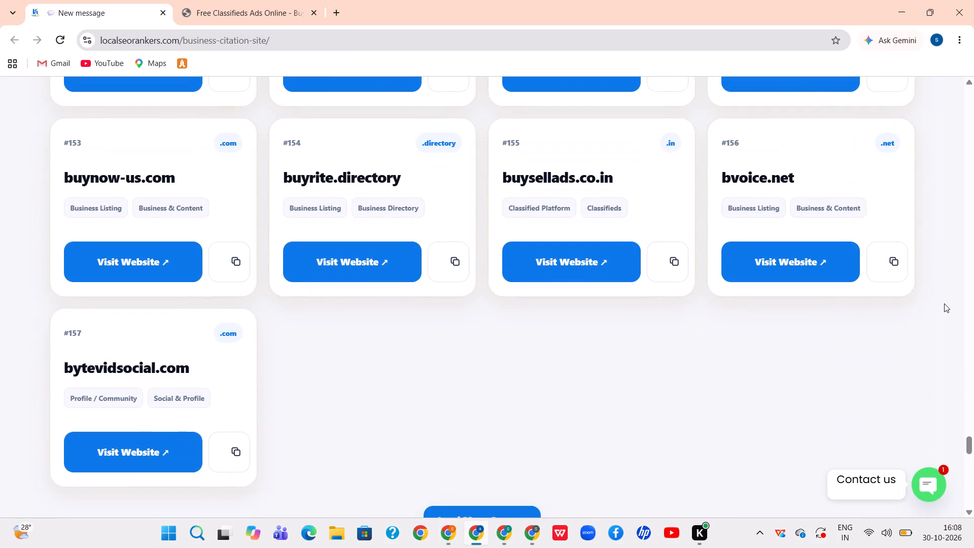
Look back over the citation entries between businesslistsa.com.au and bytevidsocial.com for a site to visit.
{"action": "key", "text": "Up"}
{"action": "key", "text": "Down"}
{"action": "key", "text": "Up"}
{"action": "key", "text": "Up"}
{"action": "key", "text": "Up"}
{"action": "key", "text": "Up"}
{"action": "key", "text": "Up"}
{"action": "key", "text": "Up"}
{"action": "key", "text": "Up"}
{"action": "key", "text": "Up"}
{"action": "key", "text": "Up"}
{"action": "key", "text": "Up"}
{"action": "key", "text": "Up"}
{"action": "key", "text": "Up"}
{"action": "key", "text": "Up"}
{"action": "key", "text": "Down"}
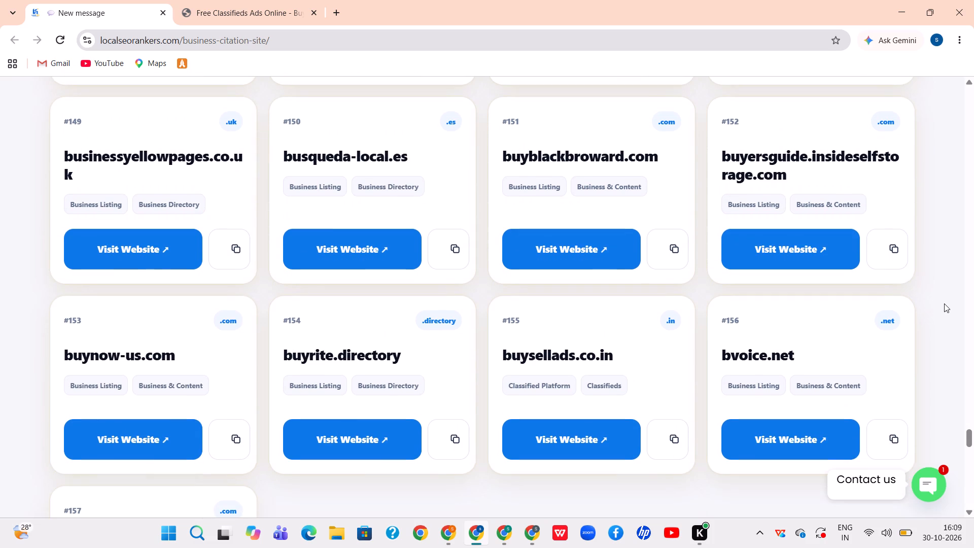
{"action": "key", "text": "Up"}
{"action": "key", "text": "Up"}
{"action": "key", "text": "Up"}
{"action": "key", "text": "Up"}
{"action": "key", "text": "Up"}
{"action": "key", "text": "Up"}
{"action": "key", "text": "Up"}
{"action": "key", "text": "Up"}
{"action": "key", "text": "Up"}
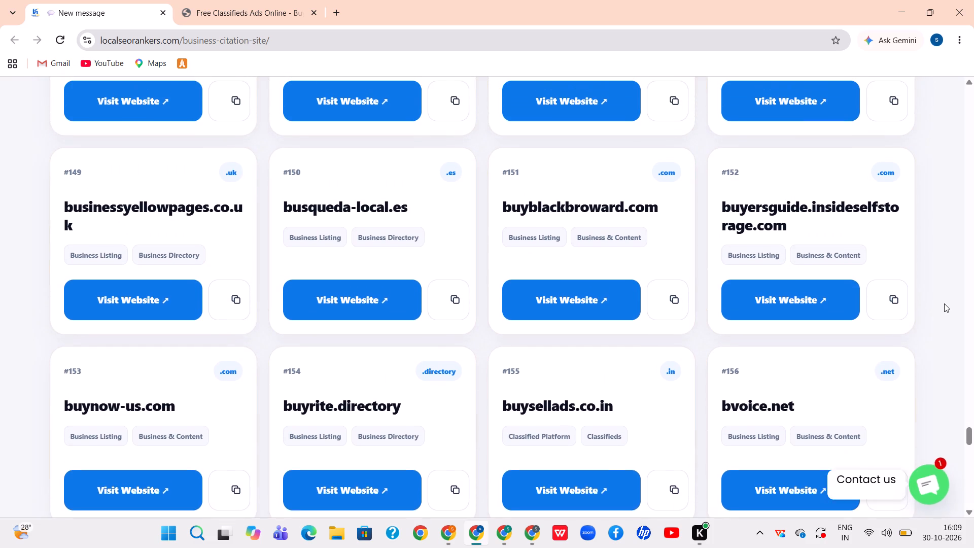
{"action": "key", "text": "Up"}
{"action": "key", "text": "Up"}
{"action": "key", "text": "Up"}
{"action": "key", "text": "Up"}
{"action": "key", "text": "Up"}
{"action": "key", "text": "Up"}
{"action": "key", "text": "Up"}
{"action": "key", "text": "Up"}
{"action": "key", "text": "Up"}
{"action": "key", "text": "Up"}
{"action": "key", "text": "Down"}
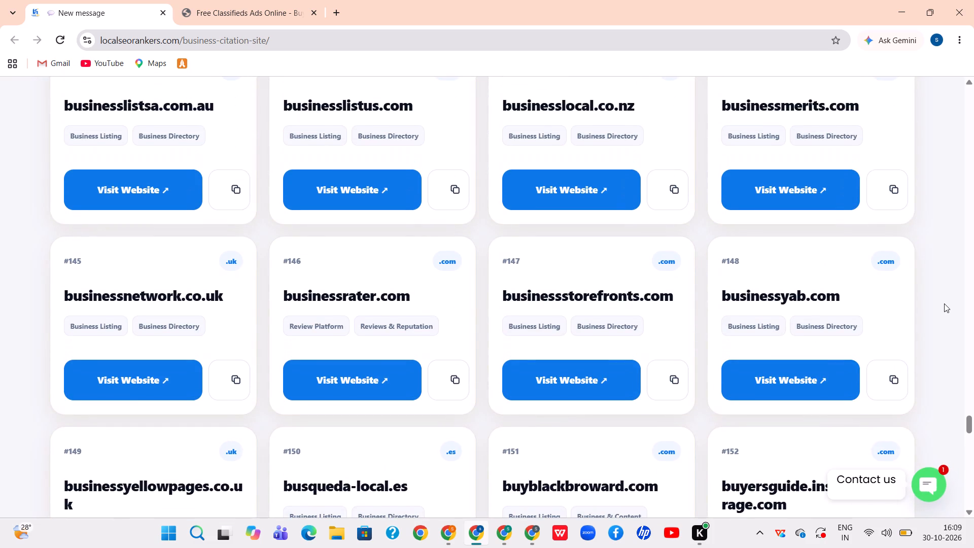
{"action": "scroll", "coordinate": [944, 303], "scroll_direction": "up", "scroll_amount": 2}
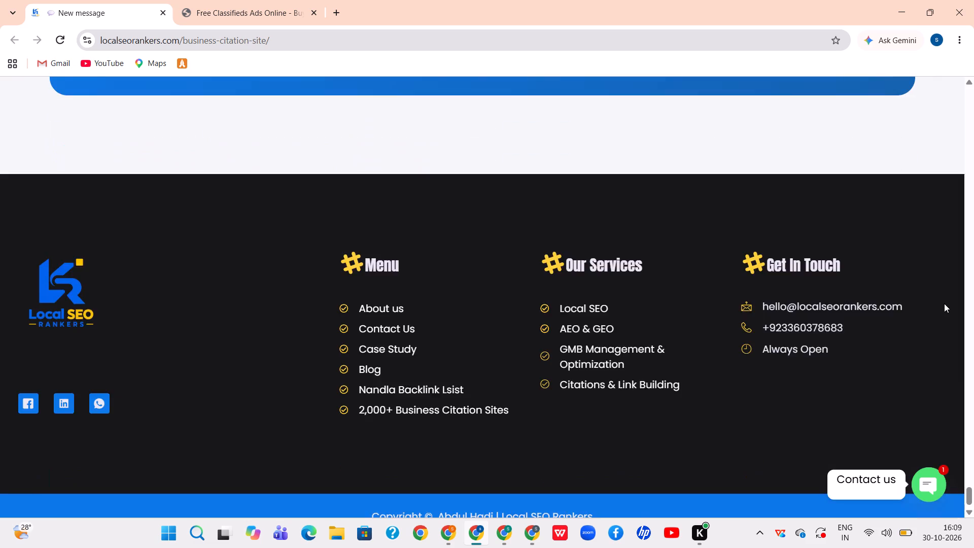
{"action": "scroll", "coordinate": [944, 303], "scroll_direction": "up", "scroll_amount": 15}
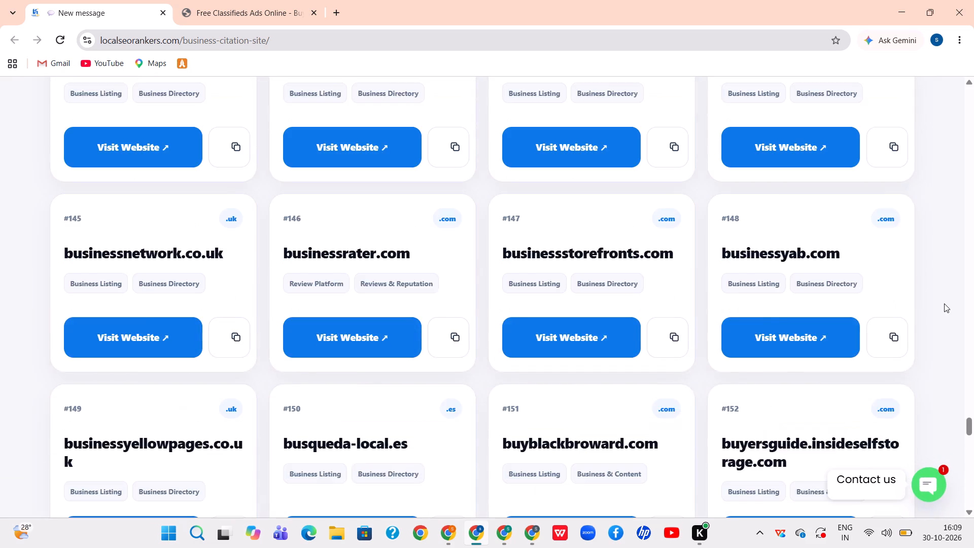
{"action": "scroll", "coordinate": [944, 303], "scroll_direction": "down", "scroll_amount": 3}
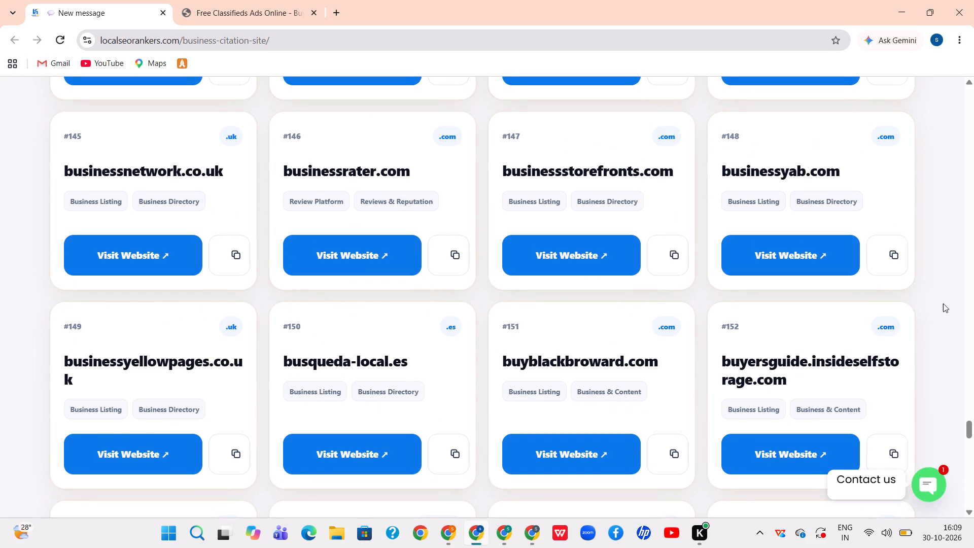
Check the busqueda-local.es citation site from the list again and close it.
{"action": "left_click", "coordinate": [925, 290]}
{"action": "key", "text": "Down"}
{"action": "key", "text": "Down"}
{"action": "key", "text": "Down"}
{"action": "key", "text": "Down"}
{"action": "key", "text": "Down"}
{"action": "key", "text": "Down"}
{"action": "key", "text": "Down"}
{"action": "key", "text": "Down"}
{"action": "key", "text": "Down"}
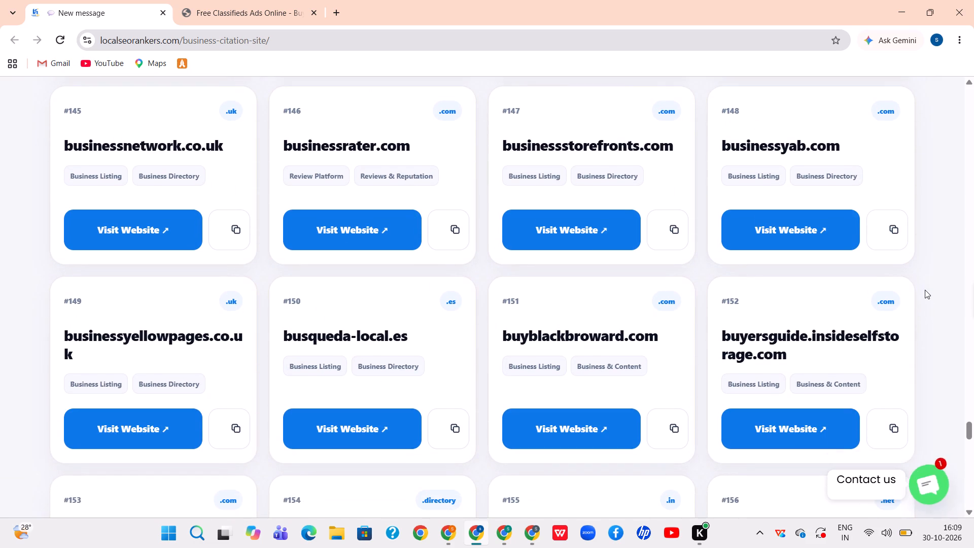
{"action": "left_click", "coordinate": [316, 325]}
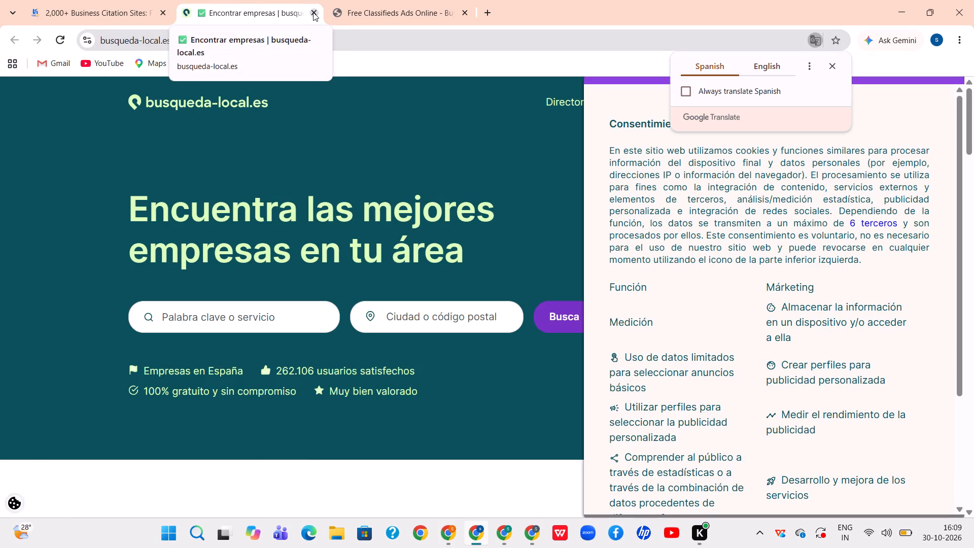
{"action": "left_click", "coordinate": [318, 11]}
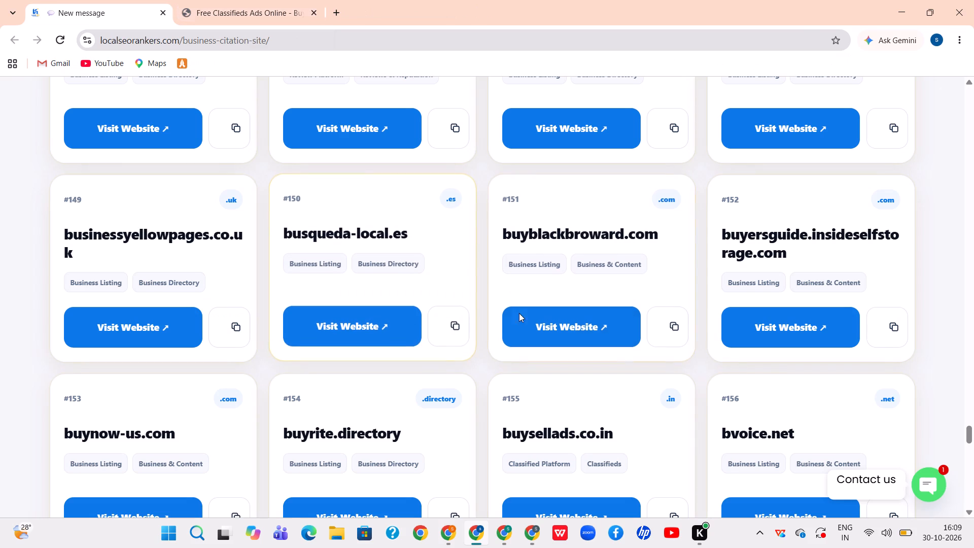
Visit buyblackbroward.com from the citation list again and close it.
{"action": "left_click", "coordinate": [519, 313]}
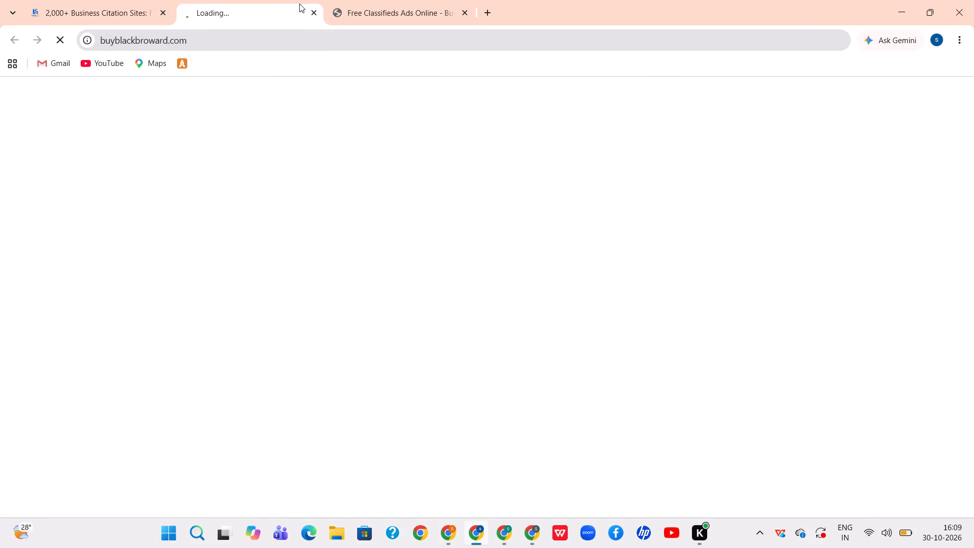
{"action": "left_click", "coordinate": [316, 14]}
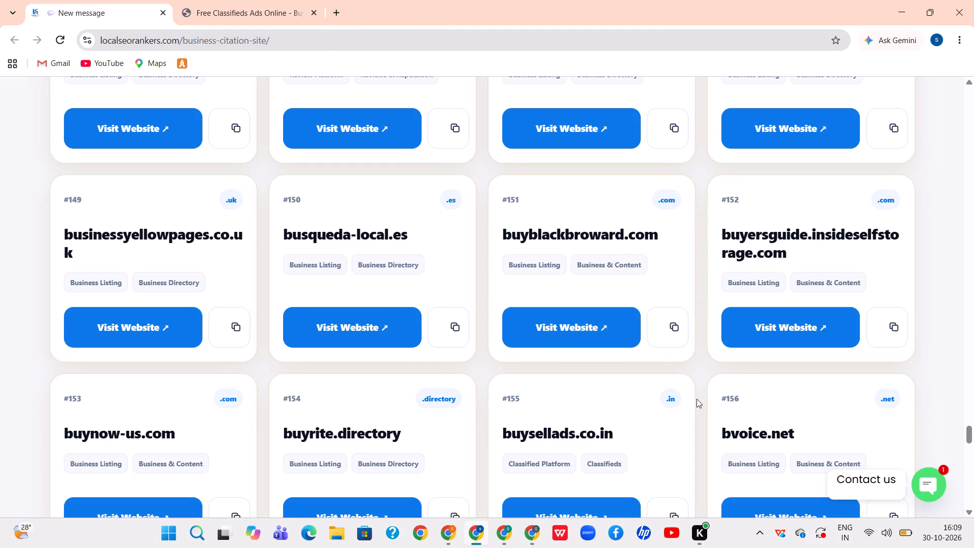
Look over the last loaded citation entries, from buynow-us.com to bytevidsocial.com.
{"action": "scroll", "coordinate": [697, 399], "scroll_direction": "down", "scroll_amount": 4}
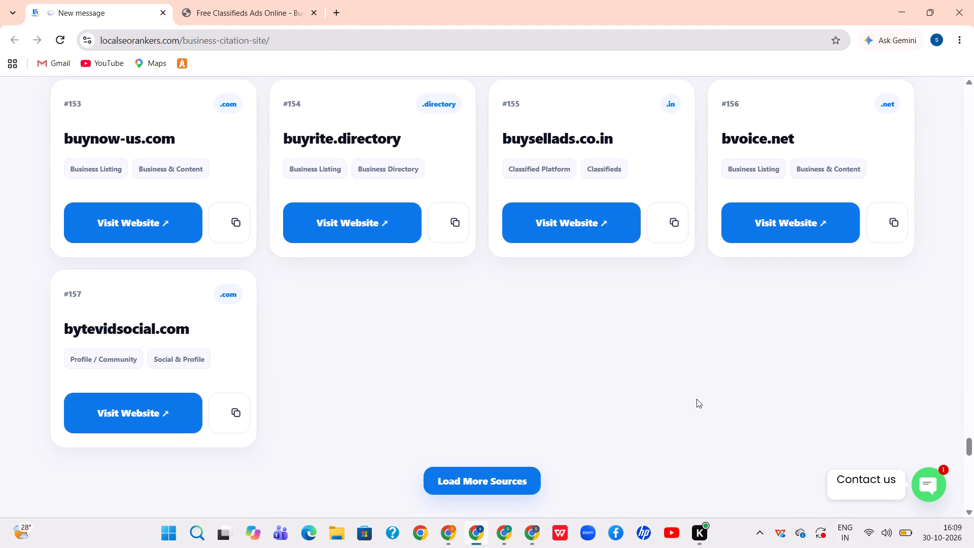
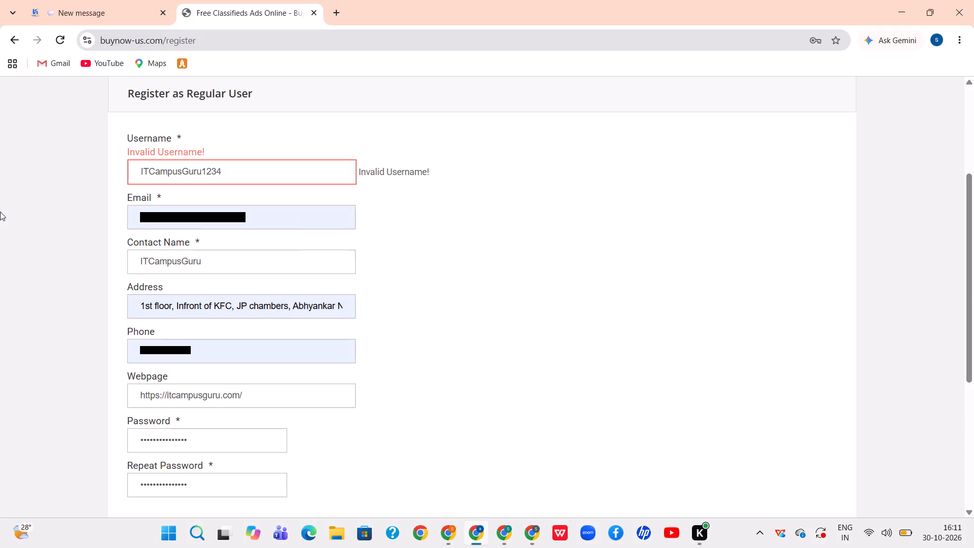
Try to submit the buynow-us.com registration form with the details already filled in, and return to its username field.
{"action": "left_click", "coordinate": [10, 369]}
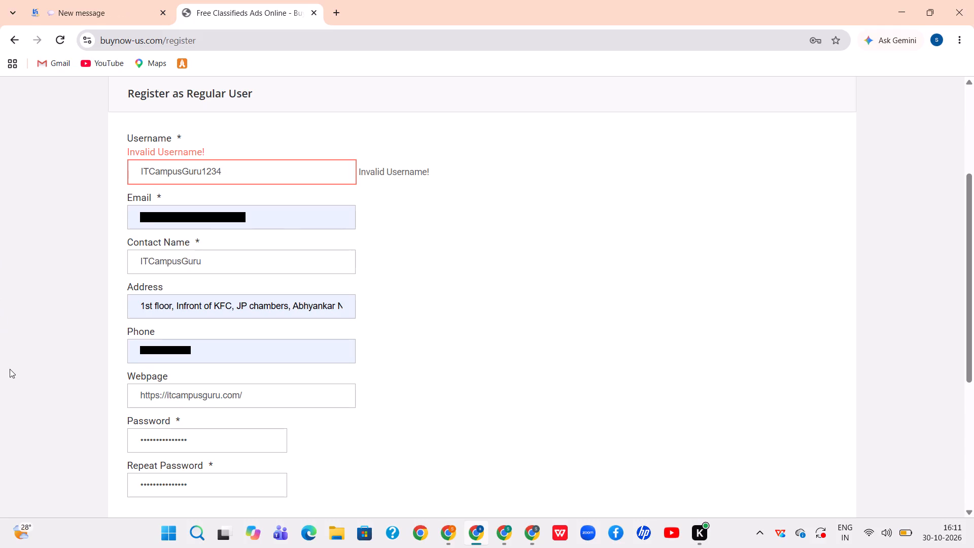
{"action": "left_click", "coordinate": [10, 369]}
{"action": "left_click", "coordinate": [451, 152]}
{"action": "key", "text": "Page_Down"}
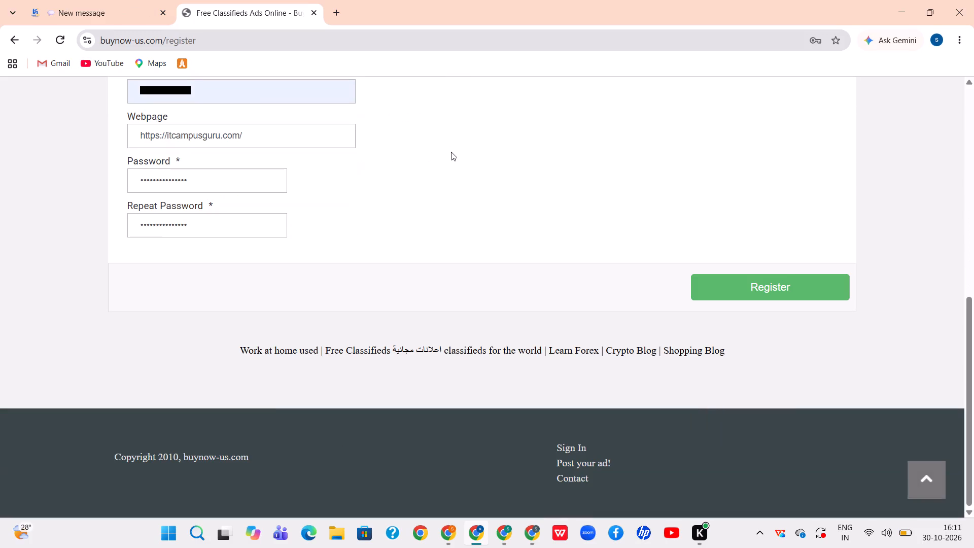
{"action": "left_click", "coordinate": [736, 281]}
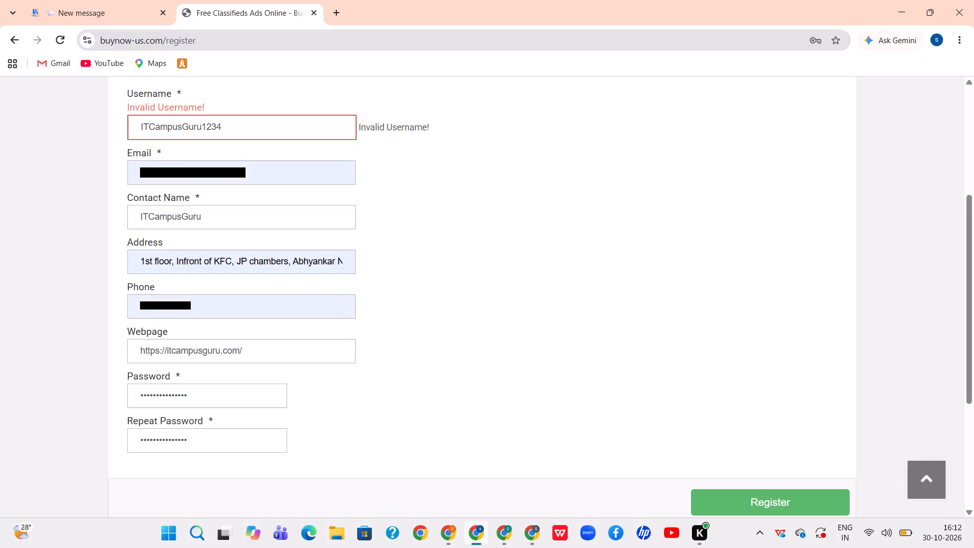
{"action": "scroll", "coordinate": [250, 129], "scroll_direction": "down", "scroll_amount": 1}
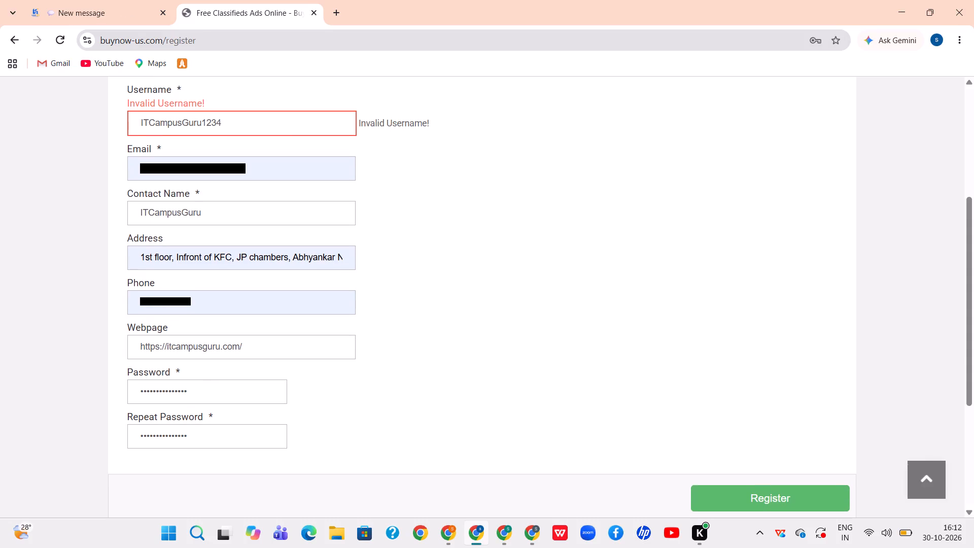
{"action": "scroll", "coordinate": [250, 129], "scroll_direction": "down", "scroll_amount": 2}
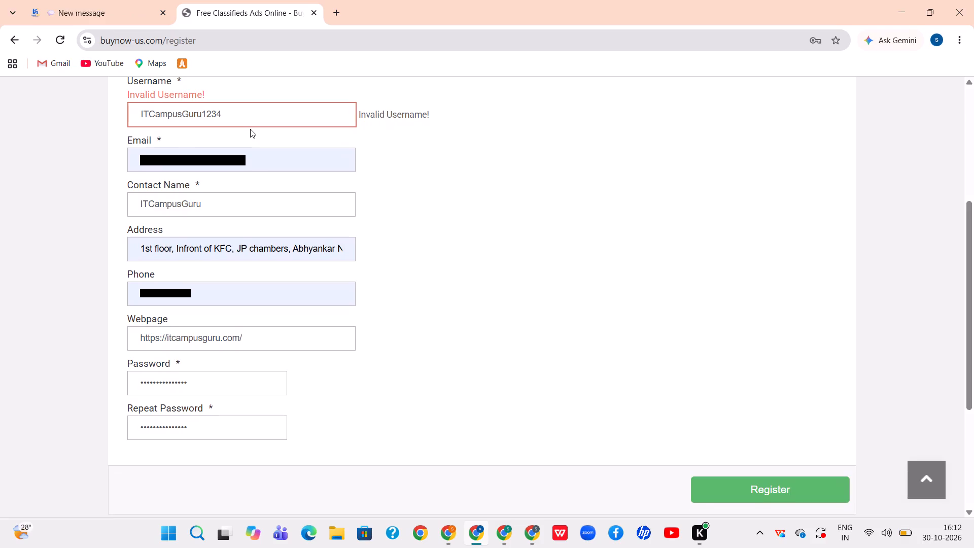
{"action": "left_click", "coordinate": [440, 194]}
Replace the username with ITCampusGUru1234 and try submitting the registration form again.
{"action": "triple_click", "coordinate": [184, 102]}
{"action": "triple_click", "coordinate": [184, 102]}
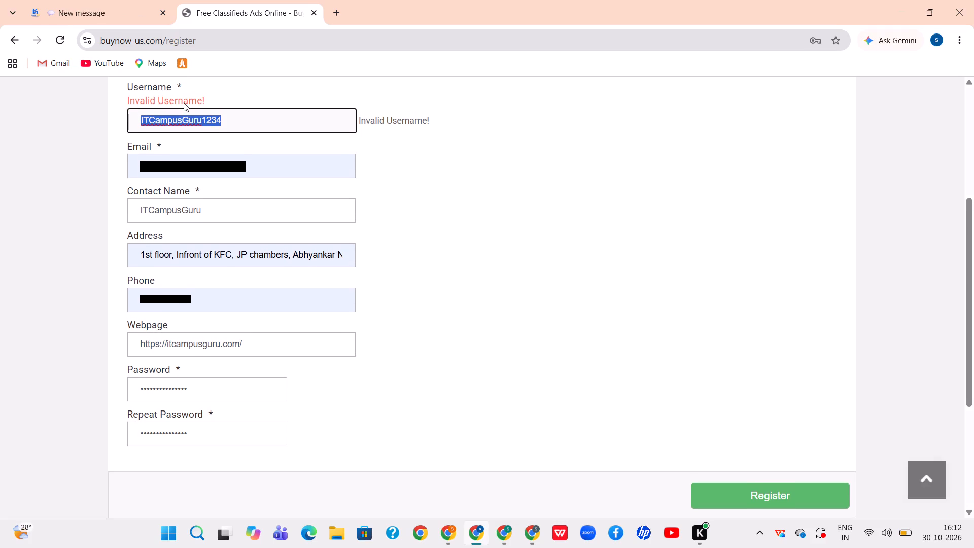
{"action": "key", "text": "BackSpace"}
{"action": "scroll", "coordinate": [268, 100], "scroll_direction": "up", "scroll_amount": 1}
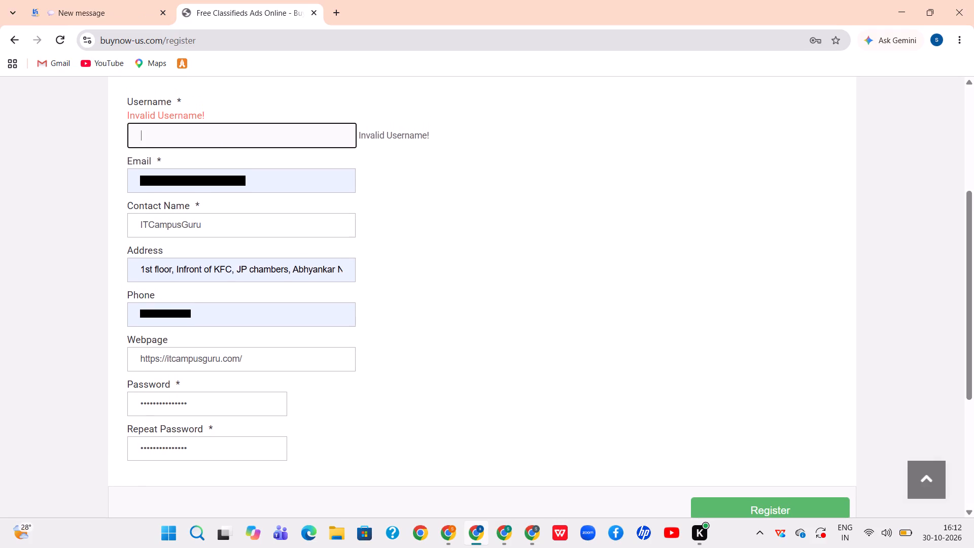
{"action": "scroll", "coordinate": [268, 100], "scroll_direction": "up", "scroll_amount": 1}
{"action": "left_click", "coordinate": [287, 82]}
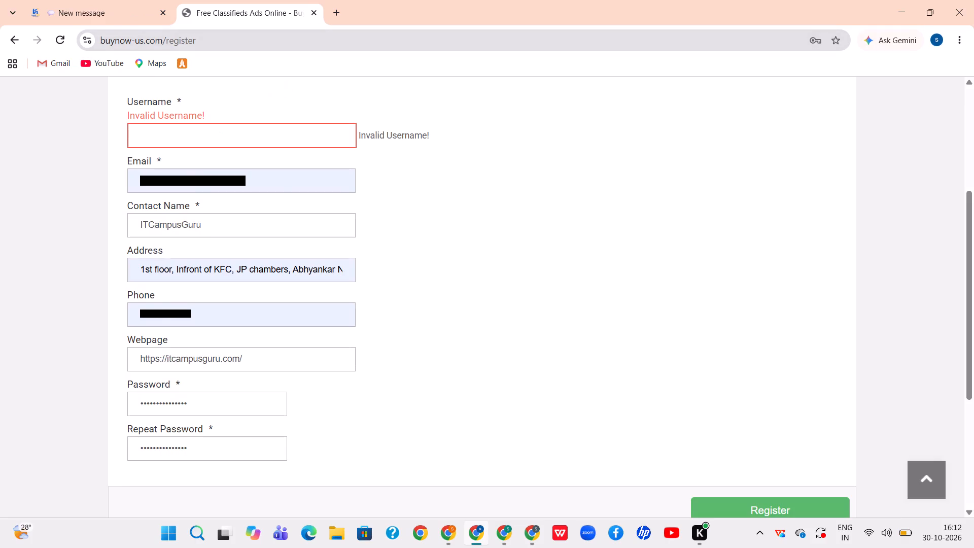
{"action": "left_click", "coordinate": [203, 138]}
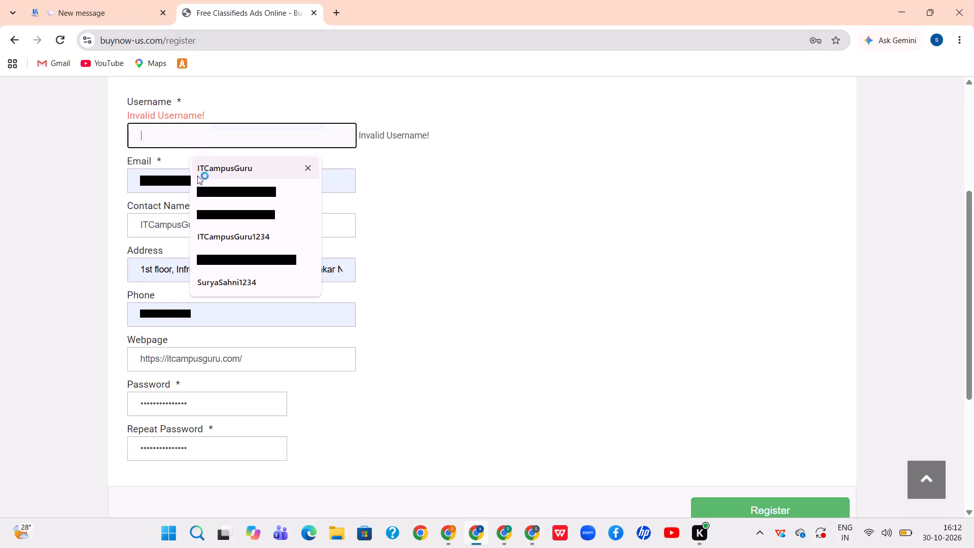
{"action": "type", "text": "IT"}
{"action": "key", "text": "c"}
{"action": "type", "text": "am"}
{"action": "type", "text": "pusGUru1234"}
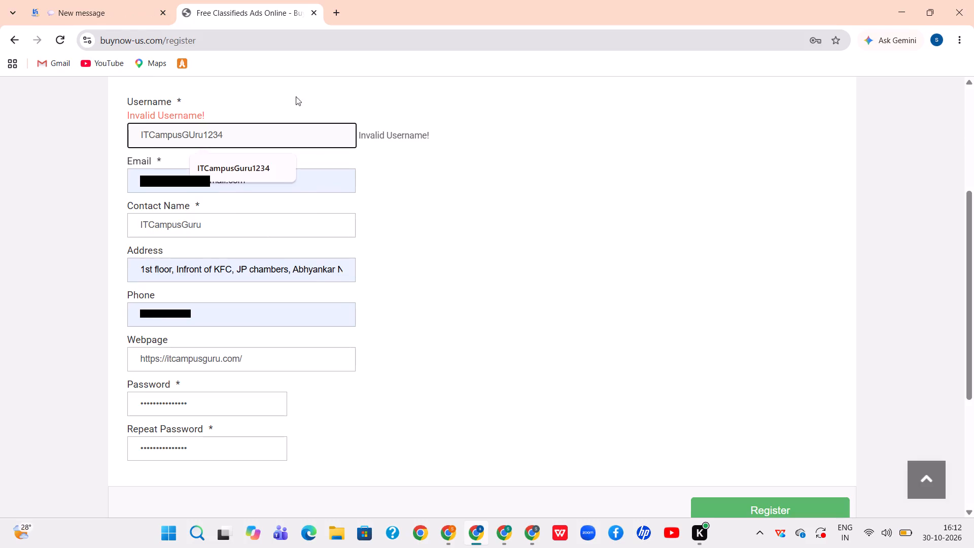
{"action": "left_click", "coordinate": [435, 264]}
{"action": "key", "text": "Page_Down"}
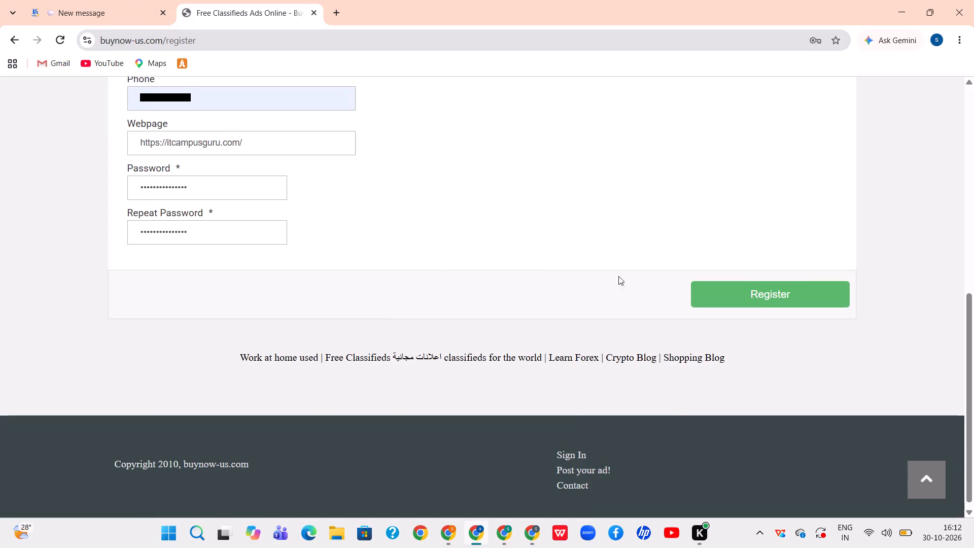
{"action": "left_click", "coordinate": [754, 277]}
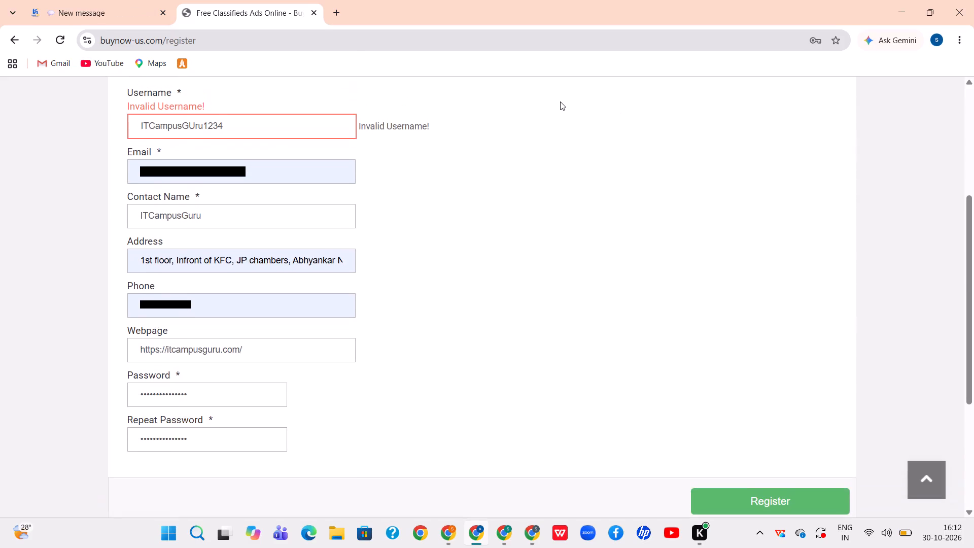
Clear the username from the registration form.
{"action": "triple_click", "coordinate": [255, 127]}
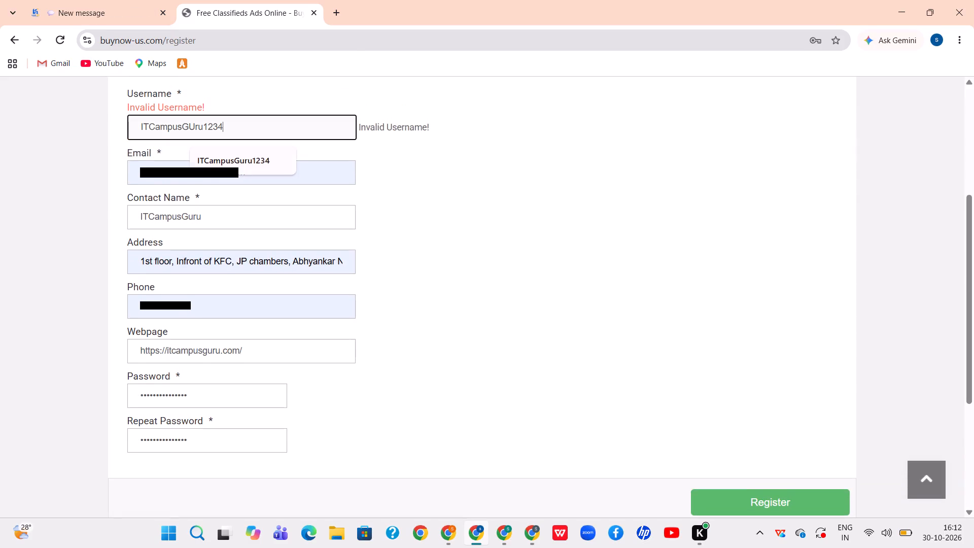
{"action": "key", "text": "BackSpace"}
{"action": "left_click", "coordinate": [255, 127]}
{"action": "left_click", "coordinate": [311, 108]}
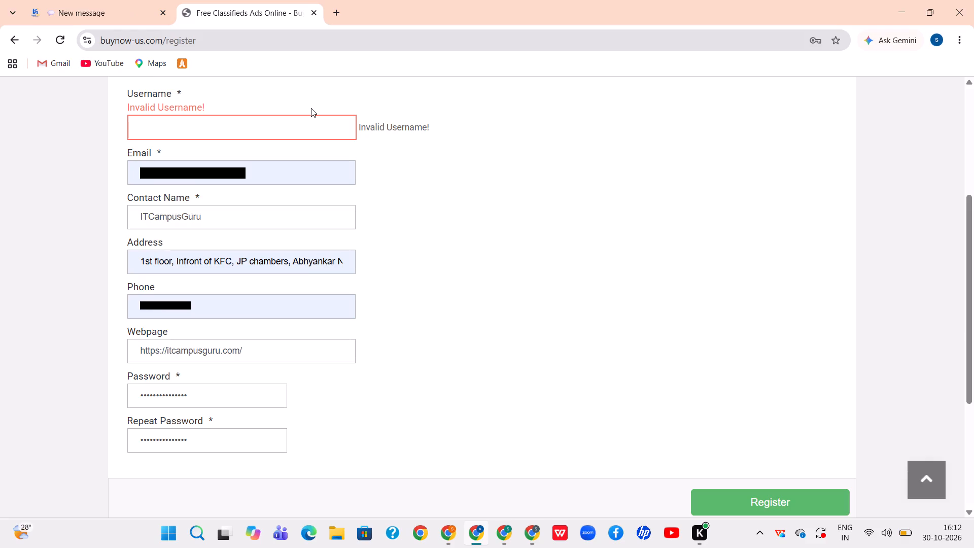
Return to the localseorankers.com citation list and open the buyrite.directory website.
{"action": "left_click", "coordinate": [34, 1]}
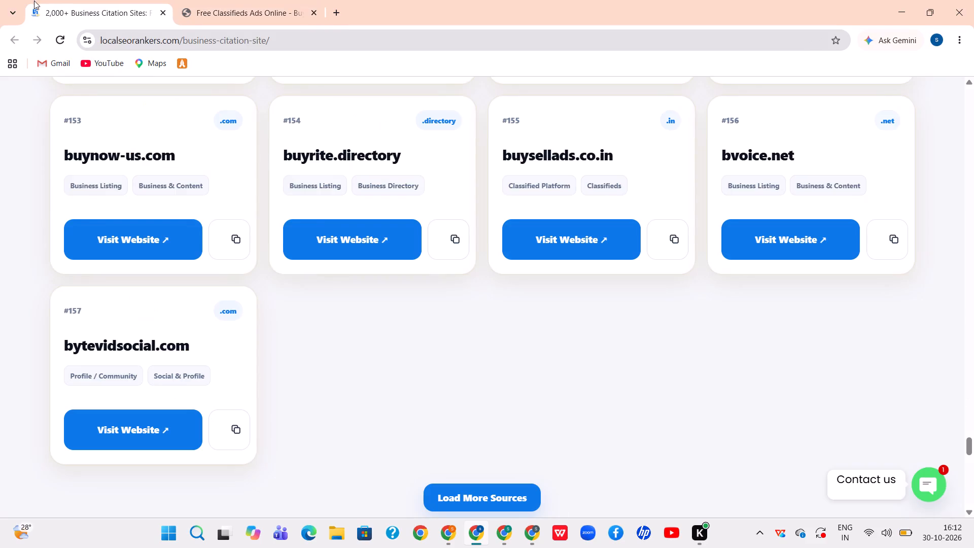
{"action": "left_click", "coordinate": [325, 225]}
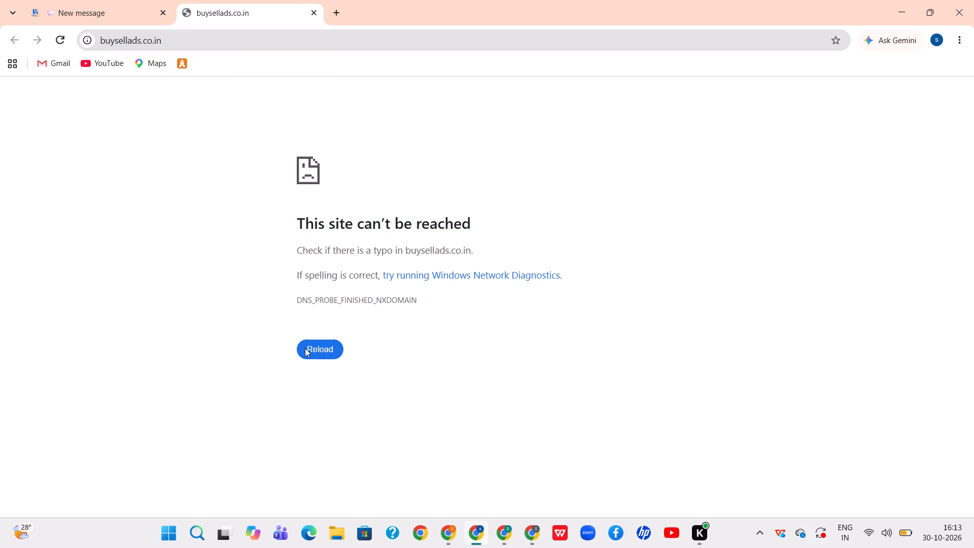
{"action": "triple_click", "coordinate": [305, 348]}
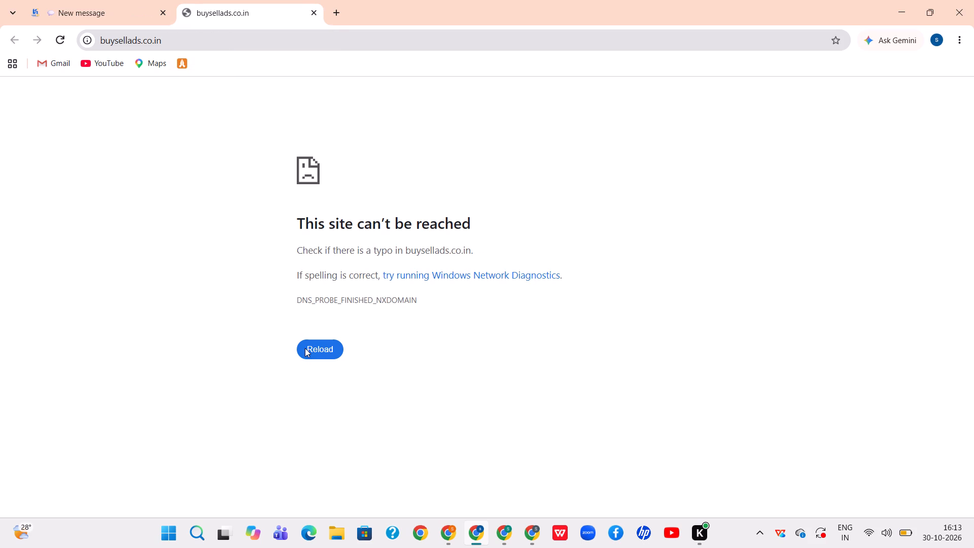
{"action": "triple_click", "coordinate": [305, 348]}
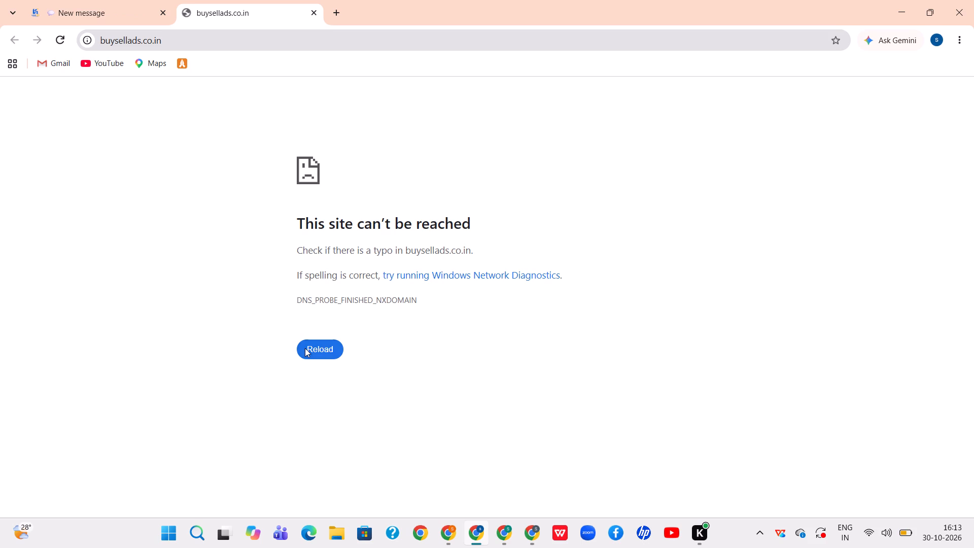
{"action": "left_click", "coordinate": [305, 348]}
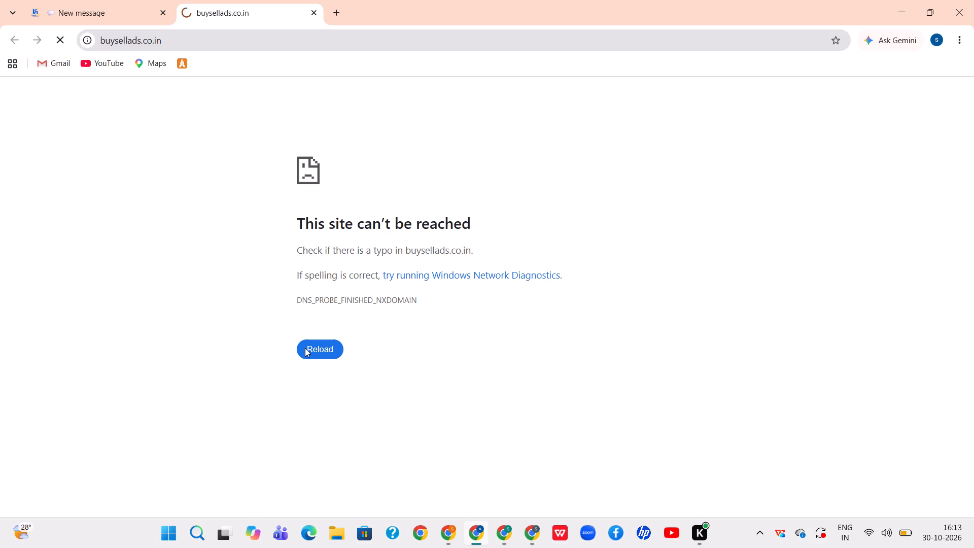
{"action": "left_click", "coordinate": [305, 348]}
{"action": "left_click", "coordinate": [318, 9]}
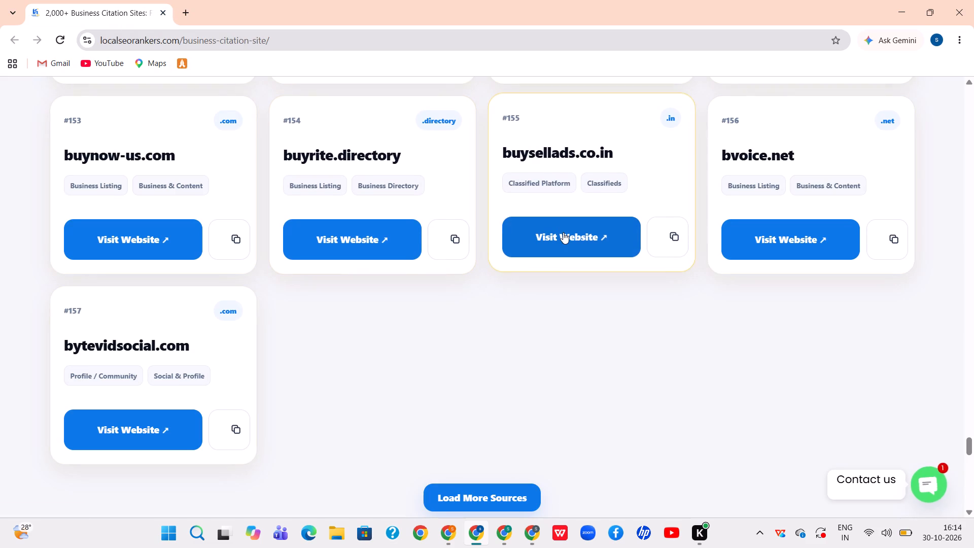
Open buysellads.co.in again from the citation list to recheck it, and close it.
{"action": "left_click", "coordinate": [563, 232]}
{"action": "scroll", "coordinate": [563, 232], "scroll_direction": "down", "scroll_amount": 1}
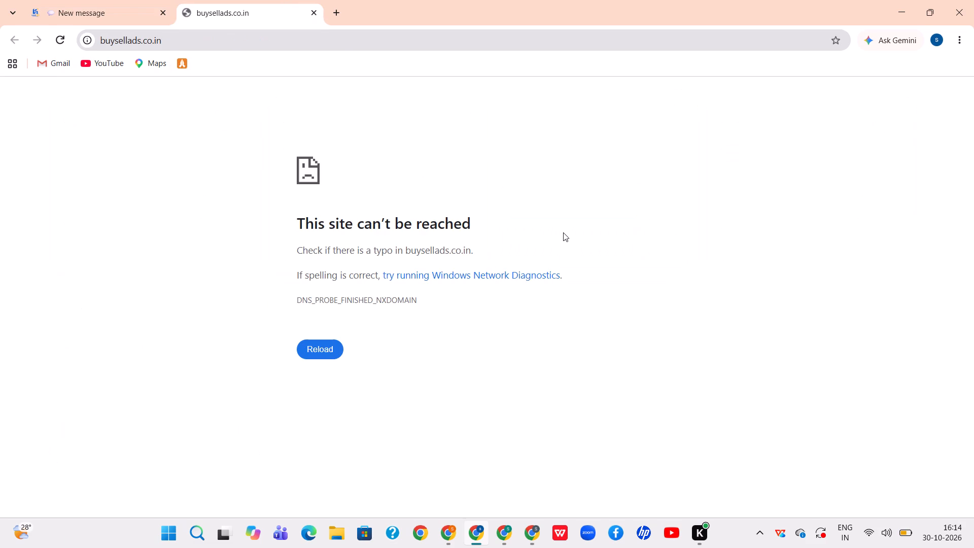
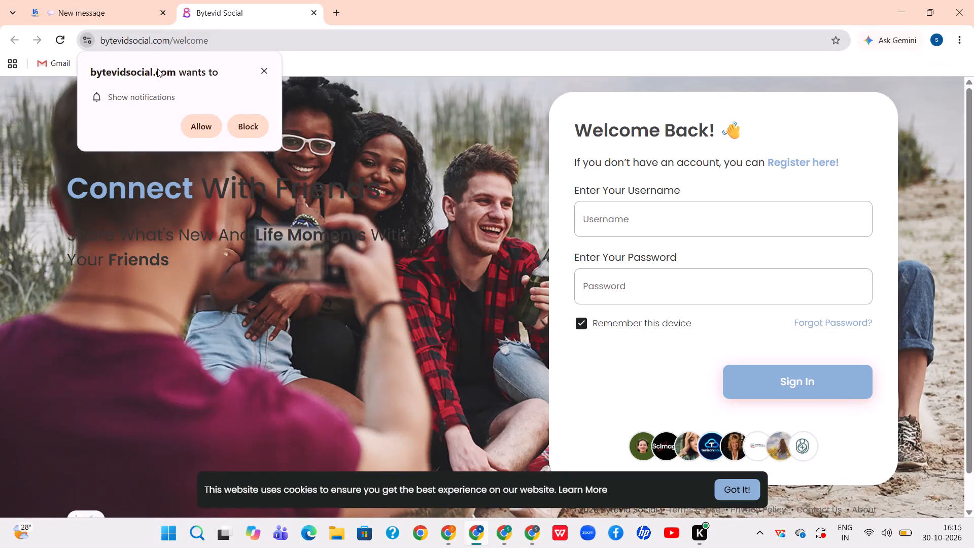
Allow bytevidsocial.com to show notifications.
{"action": "left_click", "coordinate": [206, 127]}
{"action": "triple_click", "coordinate": [201, 123]}
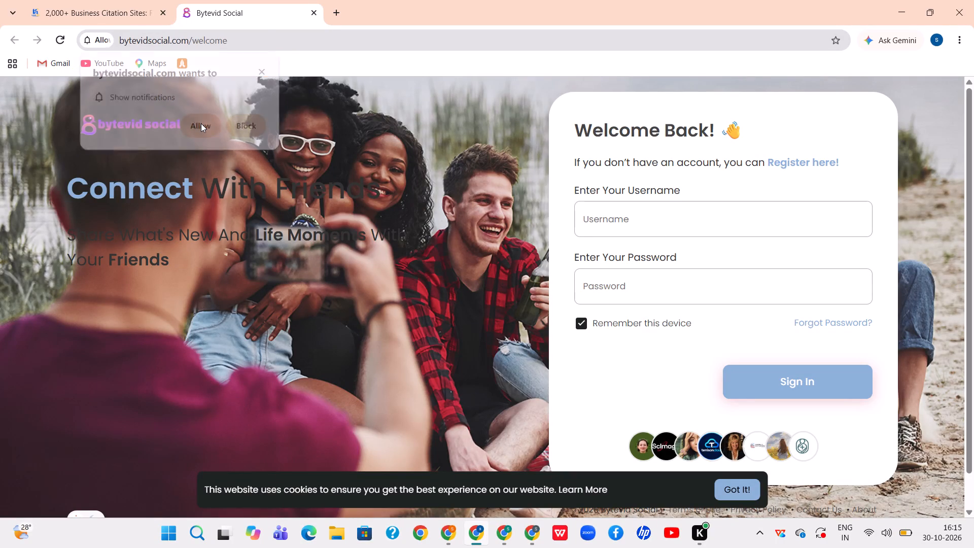
{"action": "left_click", "coordinate": [201, 123]}
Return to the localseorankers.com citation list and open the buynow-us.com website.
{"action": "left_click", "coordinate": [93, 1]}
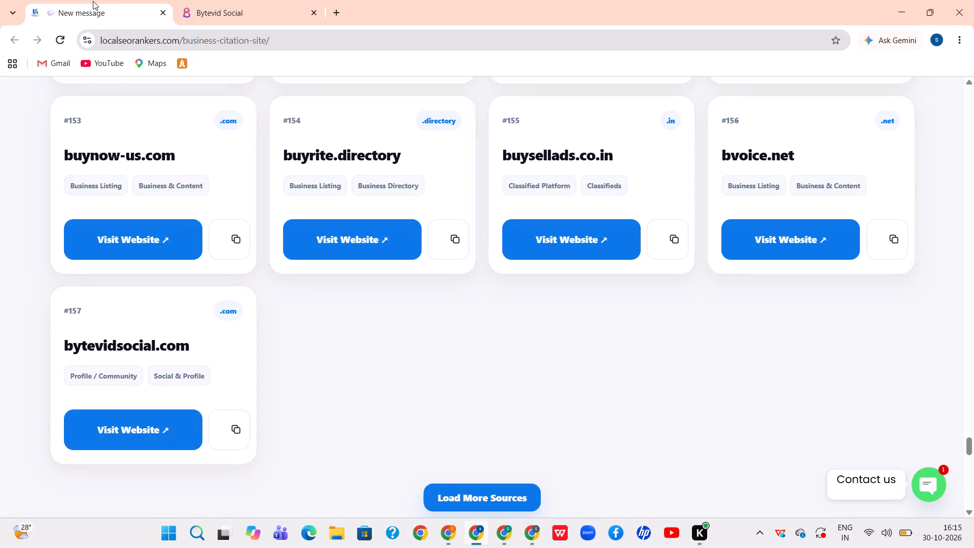
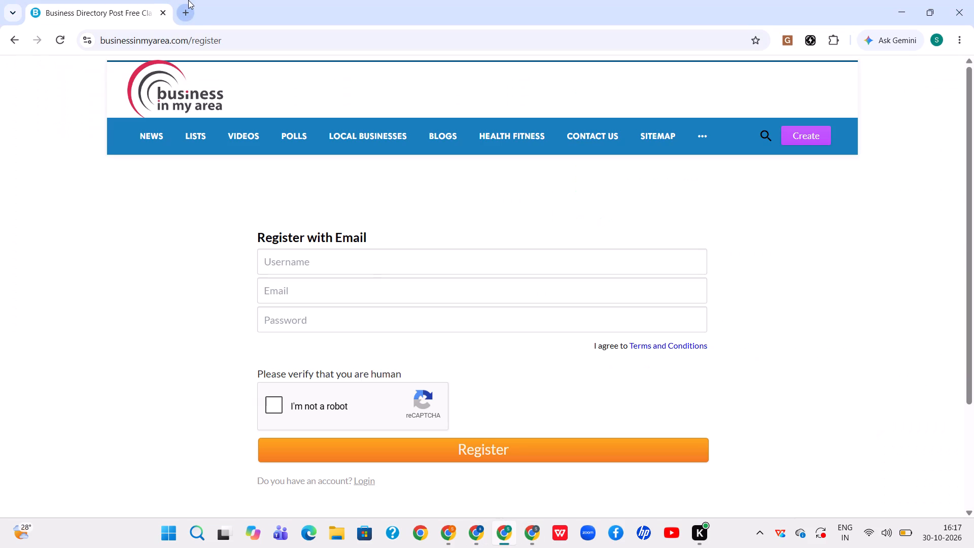
Open bytevidsocial.com in a new tab and close the businessinmyarea.com registration page.
{"action": "key", "text": "ctrl+v"}
{"action": "left_click", "coordinate": [188, 0]}
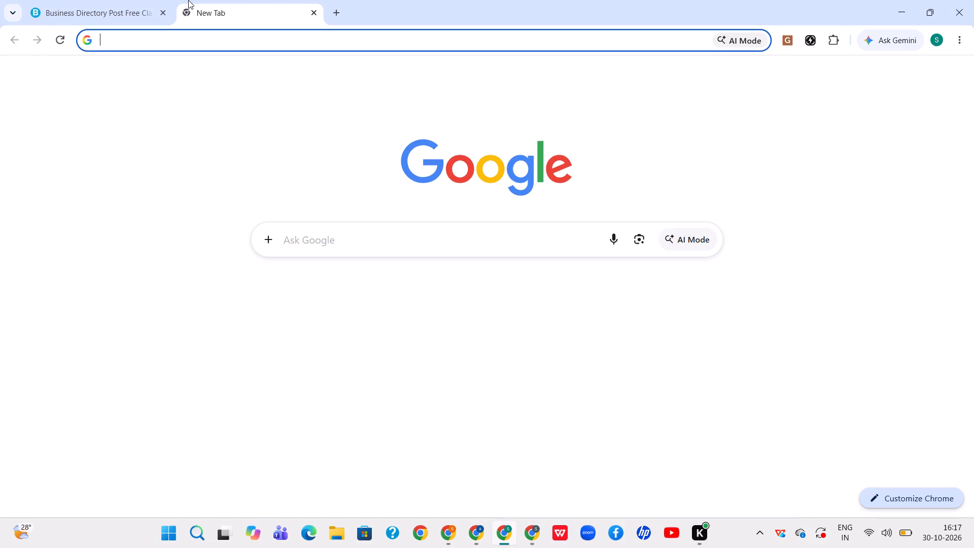
{"action": "key", "text": "ctrl+v"}
{"action": "key", "text": "Return"}
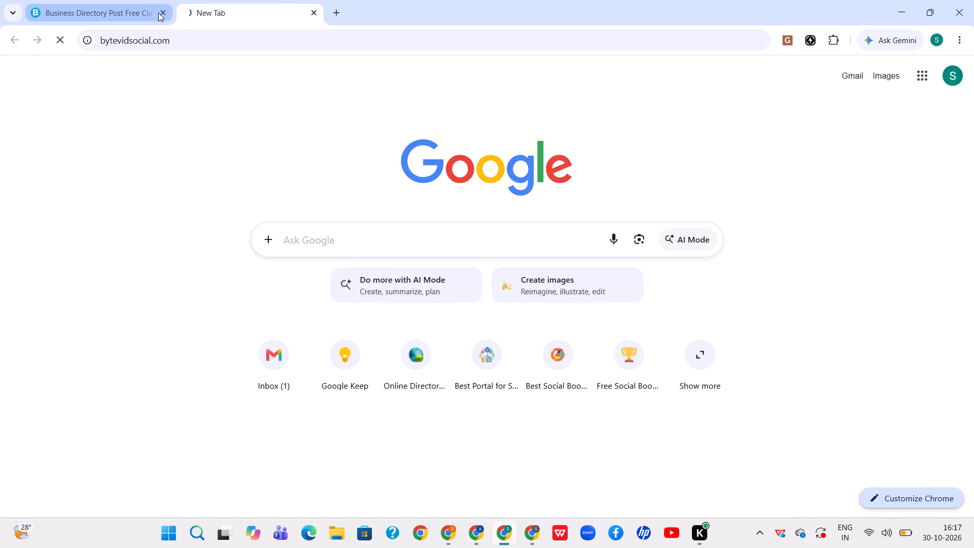
{"action": "left_click", "coordinate": [163, 13]}
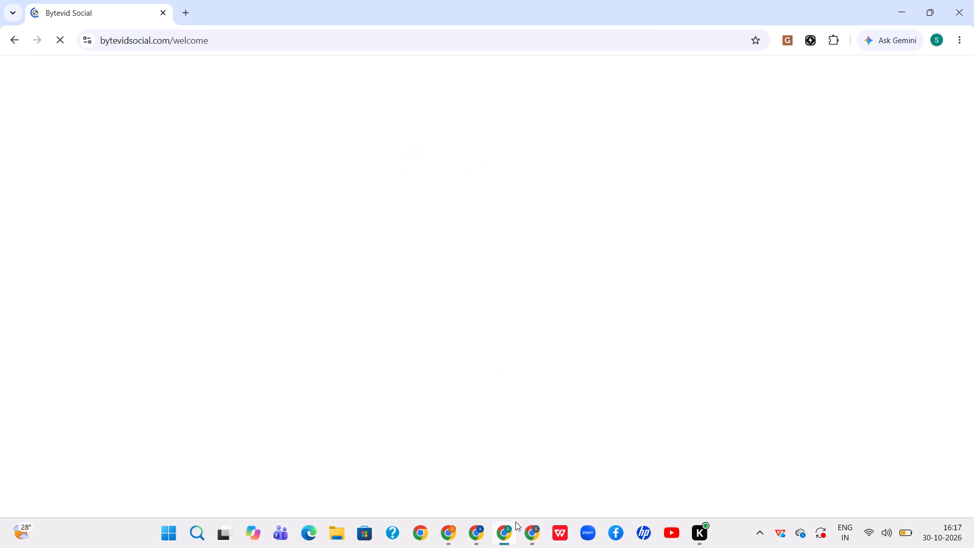
Switch to the other Chrome profile's window, submit the completed Bytevid Social registration form, and check the outcome.
{"action": "left_click", "coordinate": [479, 534]}
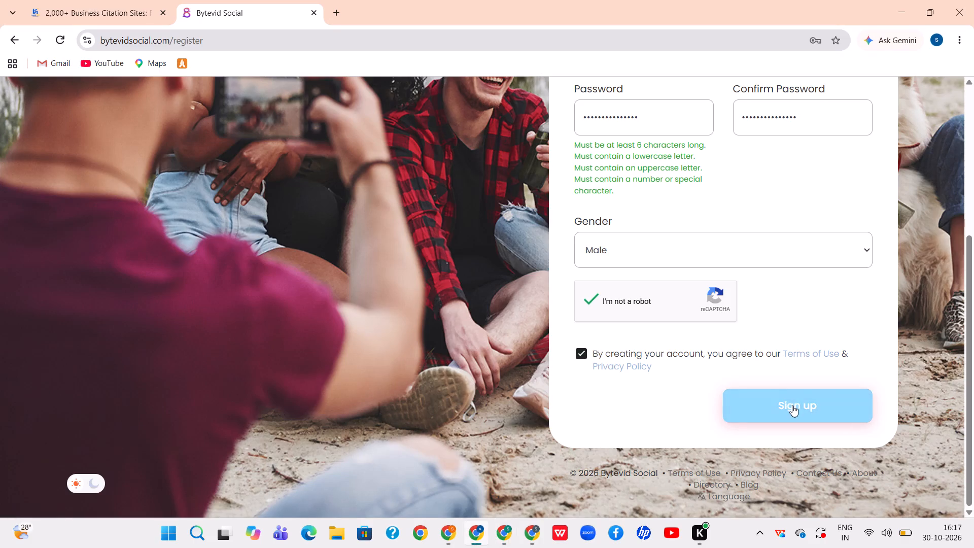
{"action": "left_click", "coordinate": [792, 406]}
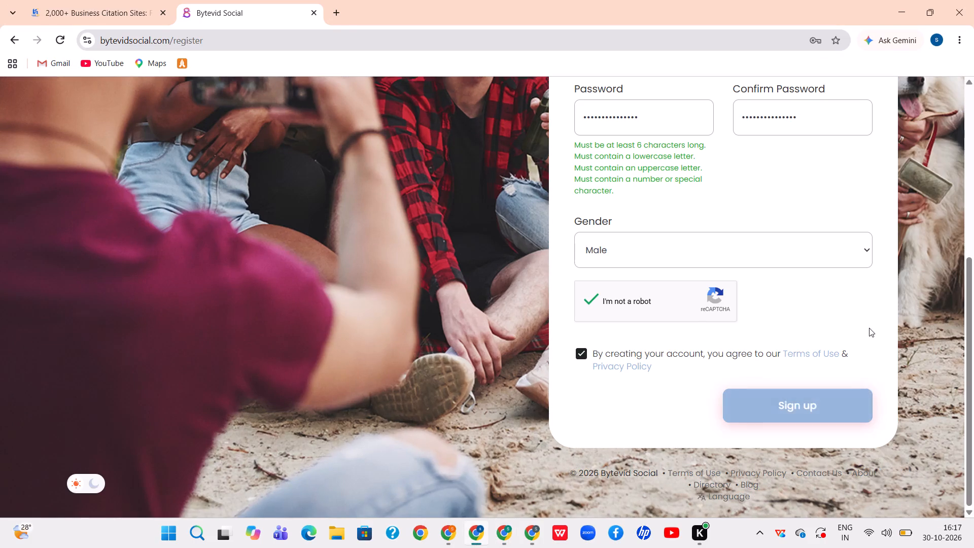
{"action": "scroll", "coordinate": [869, 328], "scroll_direction": "up", "scroll_amount": 3}
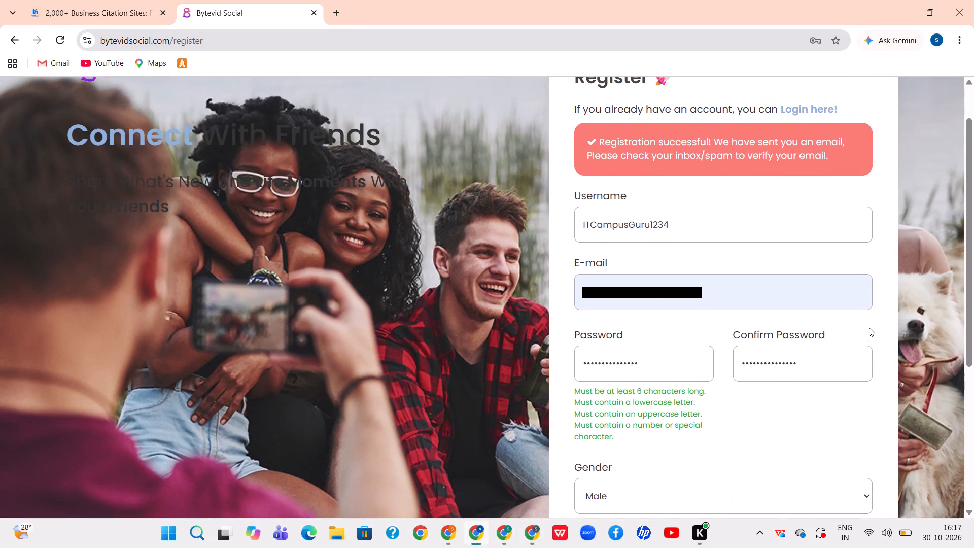
{"action": "scroll", "coordinate": [531, 188], "scroll_direction": "up", "scroll_amount": 4}
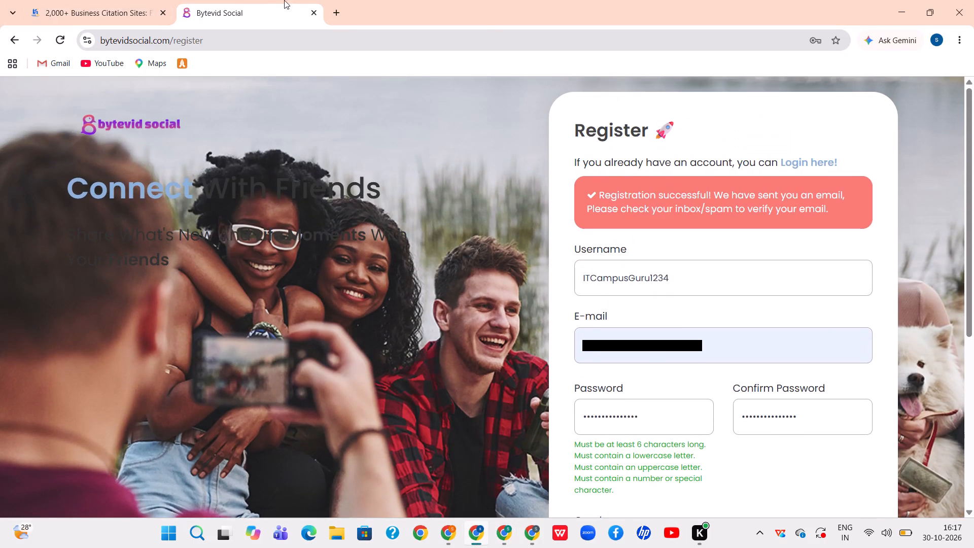
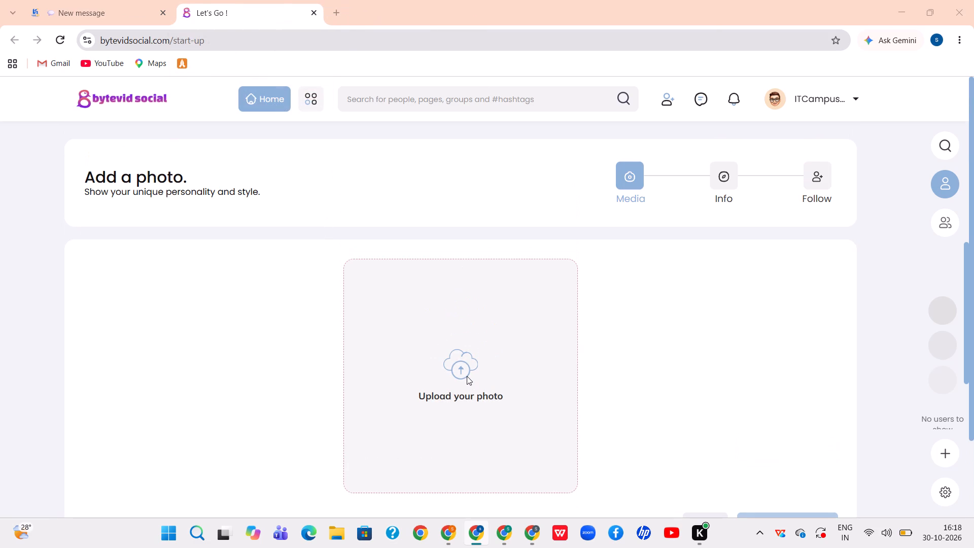
Upload Cover Image.jpg as the bytevidsocial.com profile photo and save it to continue to the info stage.
{"action": "type", "text": "cove"}
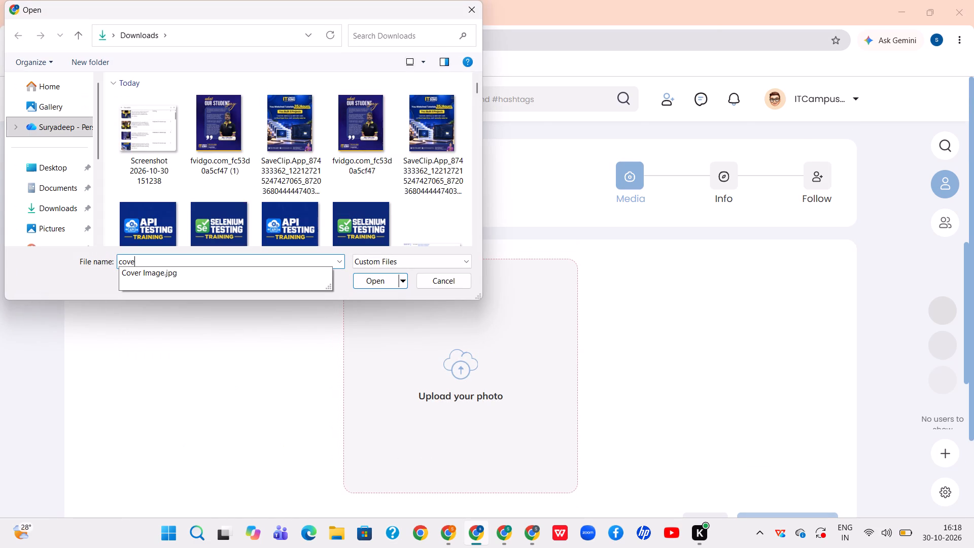
{"action": "left_click", "coordinate": [224, 267]}
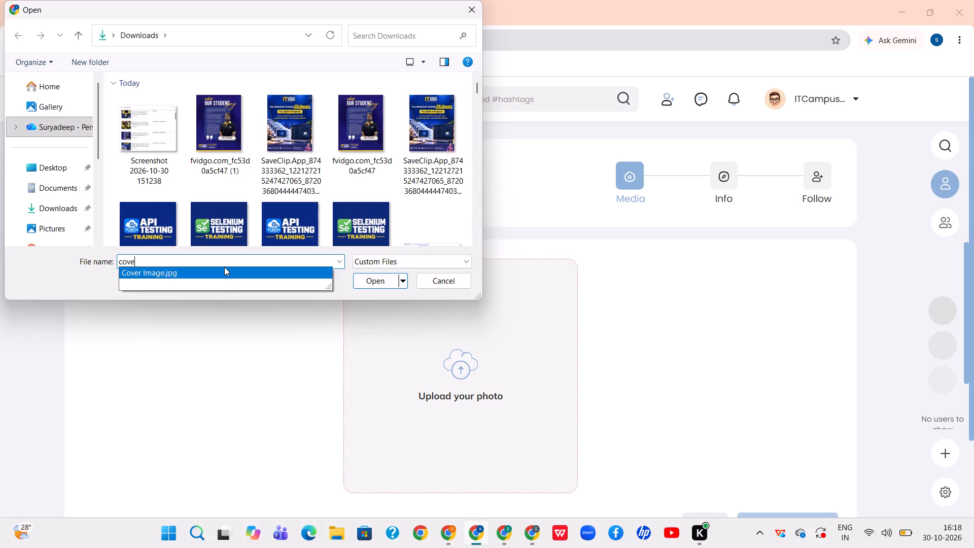
{"action": "key", "text": "Return"}
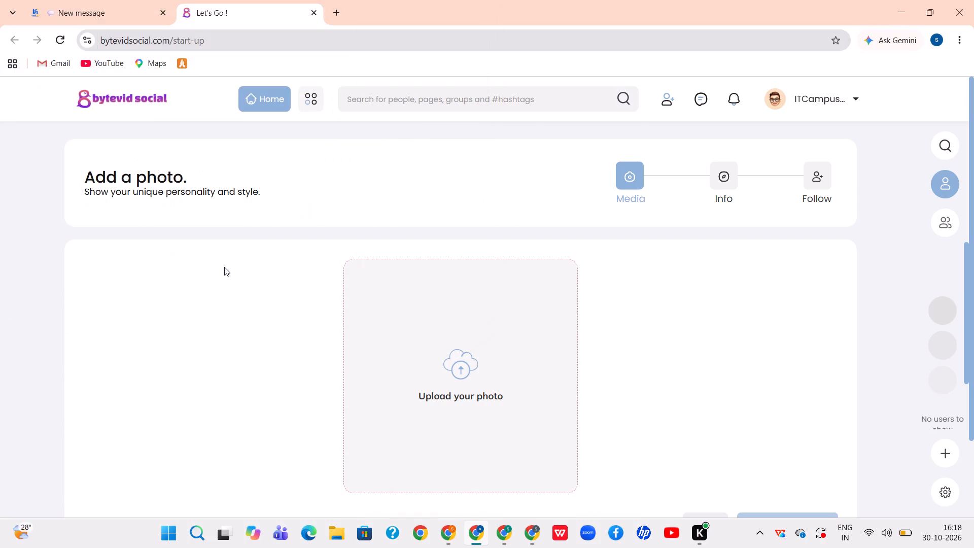
{"action": "key", "text": "Page_Down"}
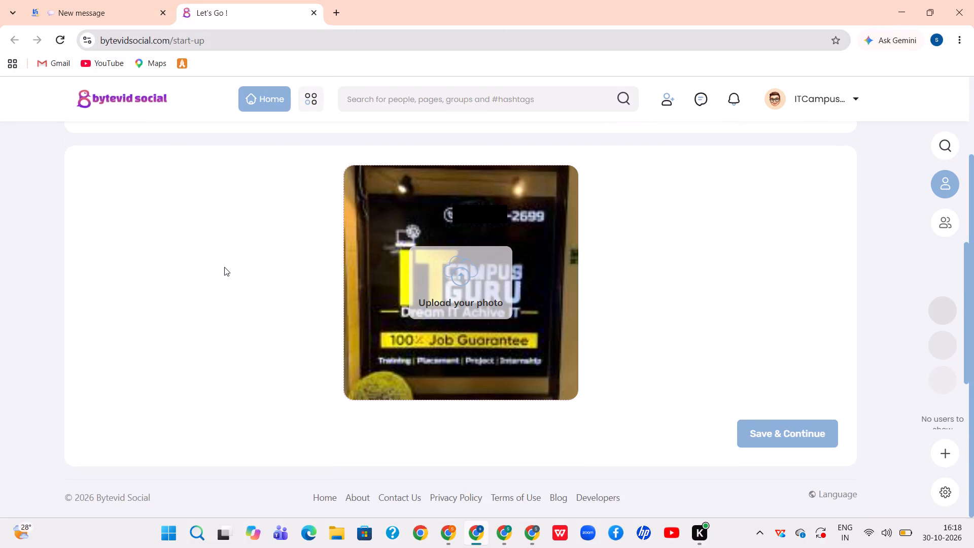
{"action": "left_click", "coordinate": [756, 425]}
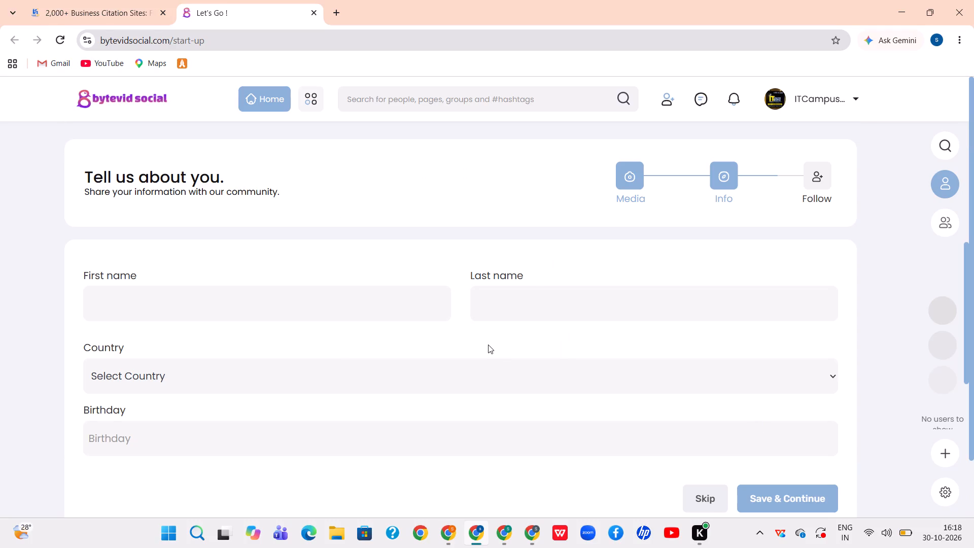
Fill the first name and last name fields with the saved name entry.
{"action": "left_click", "coordinate": [131, 303]}
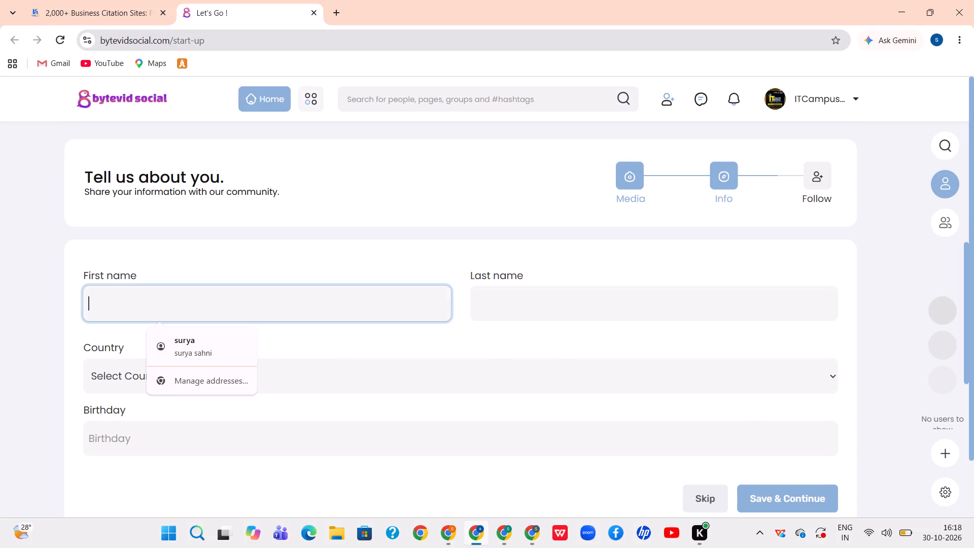
{"action": "type", "text": "Sur"}
{"action": "key", "text": "BackSpace"}
{"action": "key", "text": "BackSpace"}
{"action": "key", "text": "BackSpace"}
{"action": "key", "text": "BackSpace"}
{"action": "key", "text": "BackSpace"}
{"action": "key", "text": "BackSpace"}
{"action": "key", "text": "BackSpace"}
{"action": "key", "text": "BackSpace"}
{"action": "key", "text": "BackSpace"}
{"action": "key", "text": "BackSpace"}
{"action": "key", "text": "BackSpace"}
{"action": "key", "text": "BackSpace"}
{"action": "key", "text": "BackSpace"}
{"action": "key", "text": "BackSpace"}
{"action": "type", "text": "IT"}
{"action": "key", "text": "BackSpace"}
{"action": "key", "text": "BackSpace"}
{"action": "key", "text": "BackSpace"}
{"action": "key", "text": "BackSpace"}
{"action": "key", "text": "BackSpace"}
{"action": "key", "text": "BackSpace"}
{"action": "type", "text": "sURYA"}
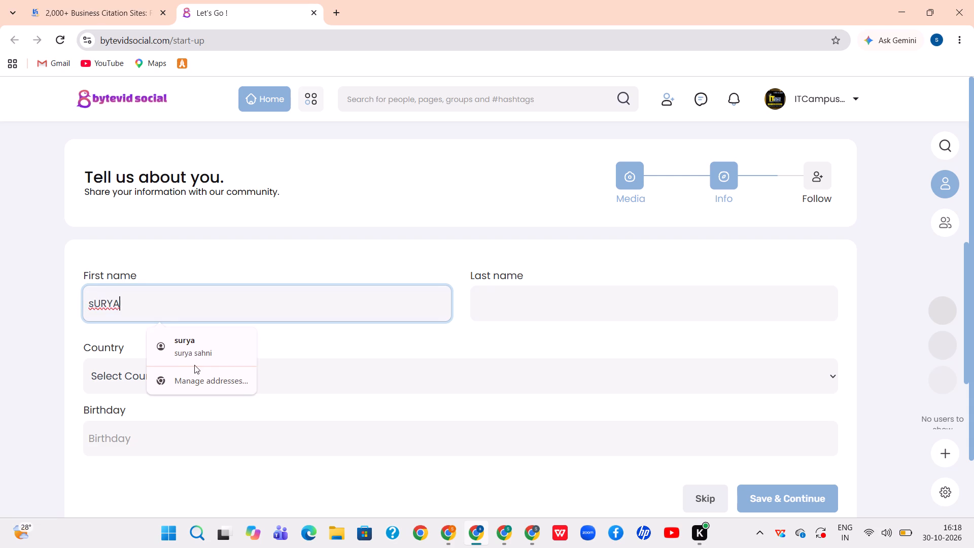
{"action": "left_click", "coordinate": [180, 346]}
Set the country to India.
{"action": "left_click", "coordinate": [191, 367]}
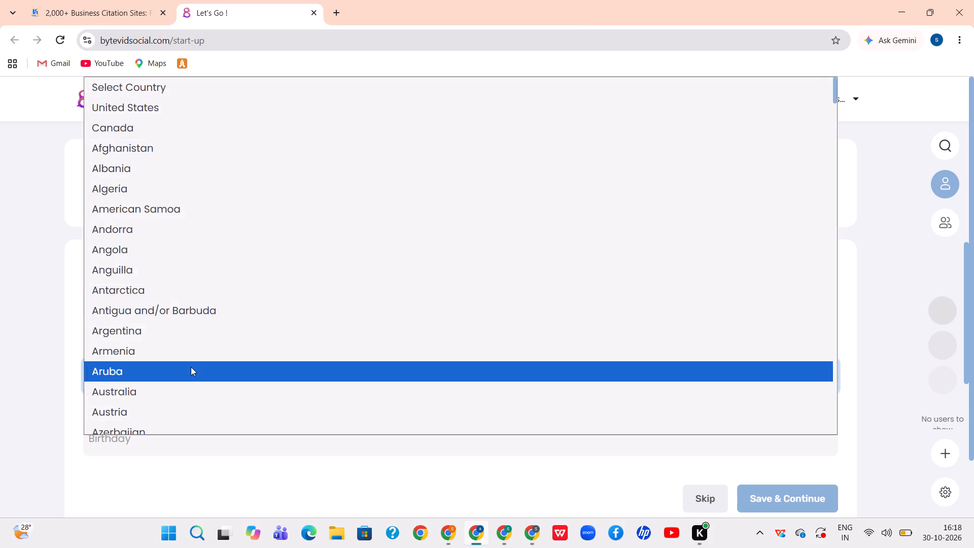
{"action": "type", "text": "INDI"}
{"action": "key", "text": "Return"}
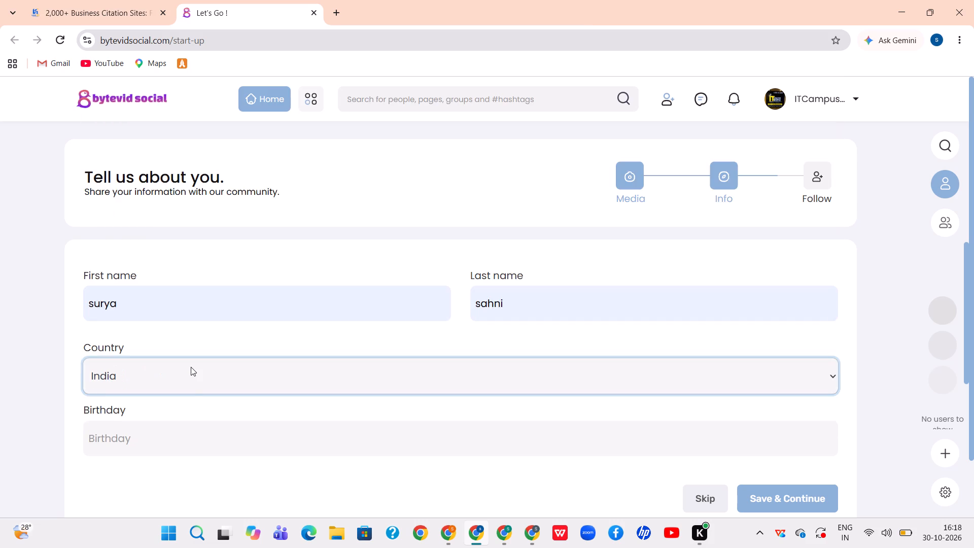
Set the birthday using the date picker, correcting its month, and save the profile information to continue.
{"action": "scroll", "coordinate": [191, 367], "scroll_direction": "down", "scroll_amount": 2}
{"action": "left_click", "coordinate": [189, 366]}
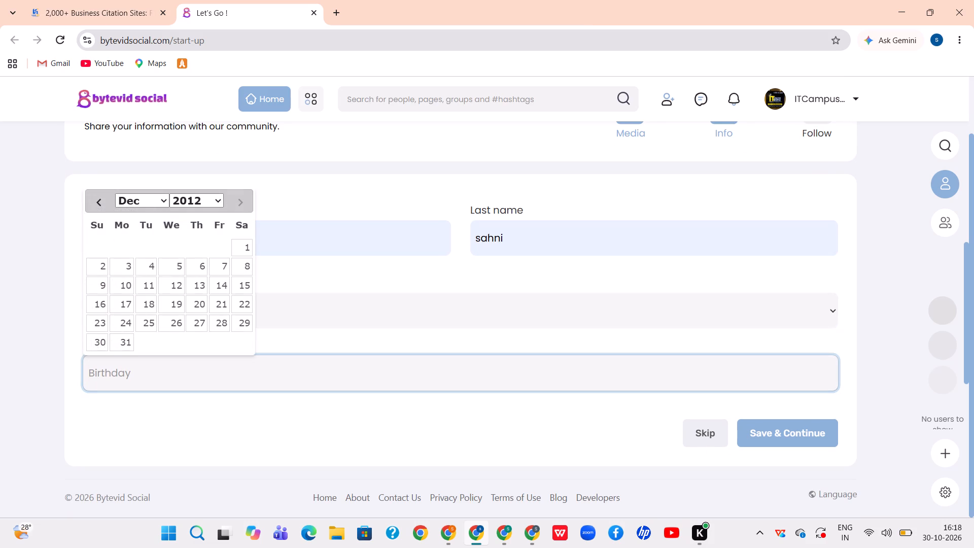
{"action": "left_click", "coordinate": [189, 202]}
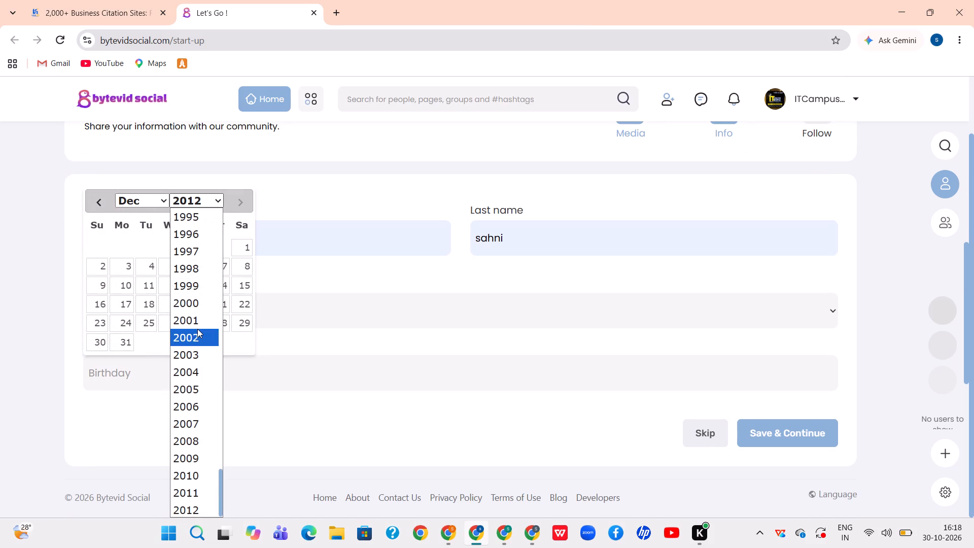
{"action": "left_click", "coordinate": [189, 316]}
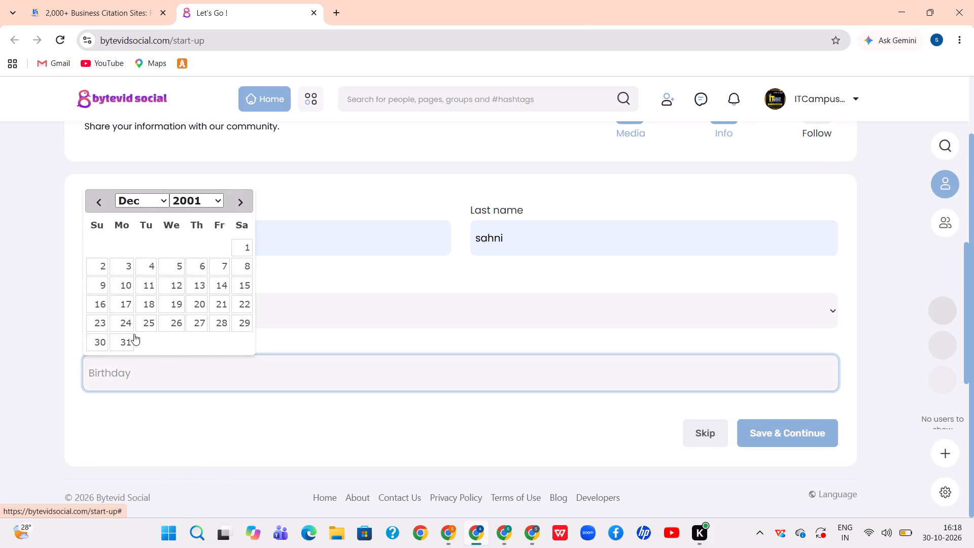
{"action": "left_click", "coordinate": [130, 338]}
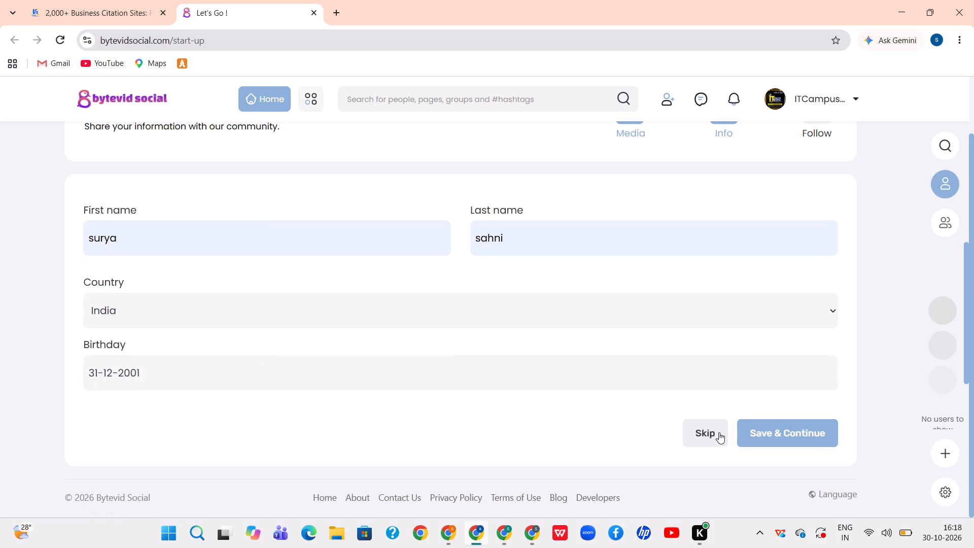
{"action": "left_click", "coordinate": [221, 361]}
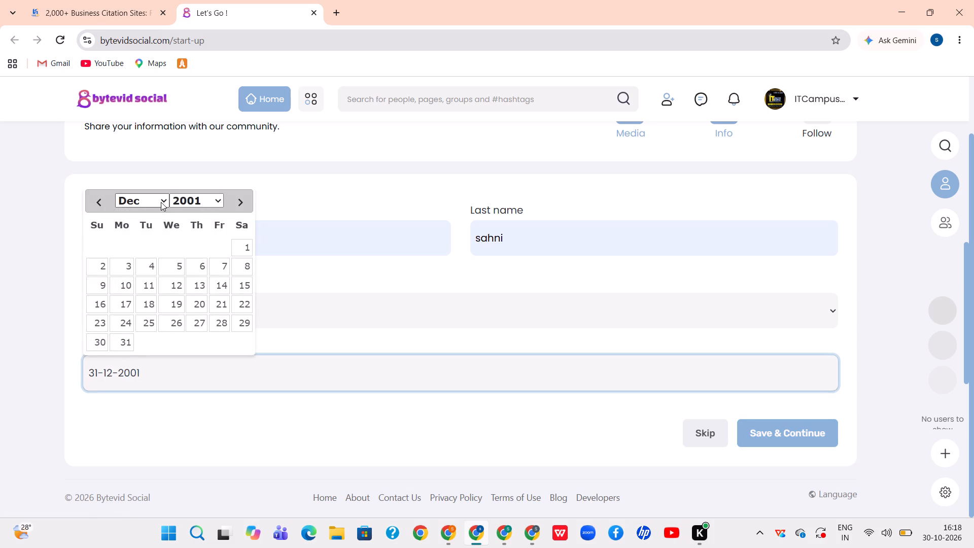
{"action": "left_click", "coordinate": [156, 202]}
{"action": "left_click", "coordinate": [133, 378]}
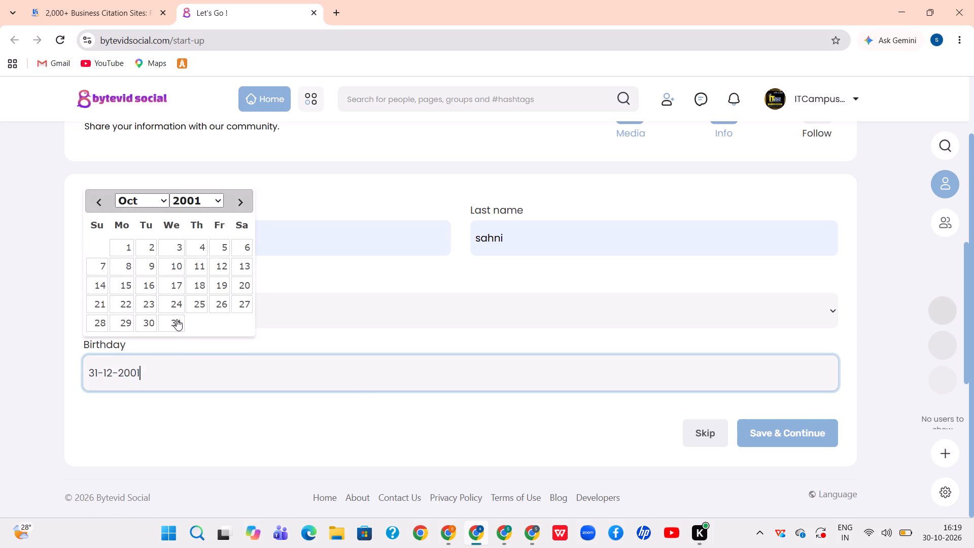
{"action": "left_click", "coordinate": [177, 319]}
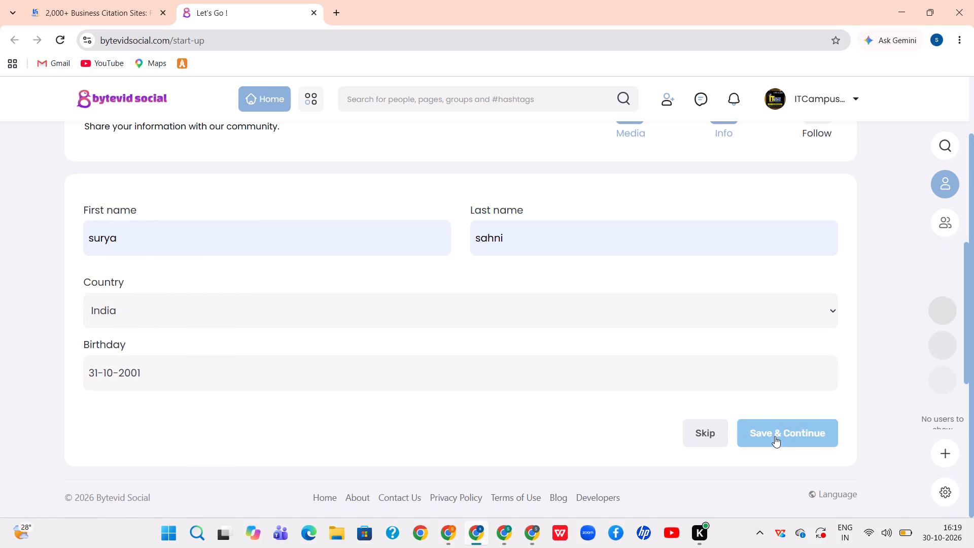
{"action": "left_click", "coordinate": [775, 436]}
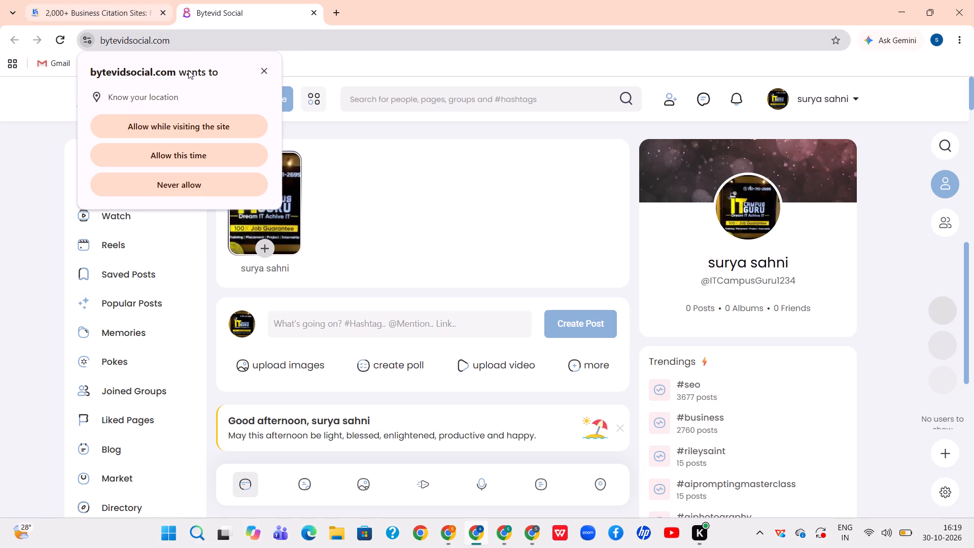
Allow bytevidsocial.com to know the location while visiting the site.
{"action": "left_click", "coordinate": [175, 128]}
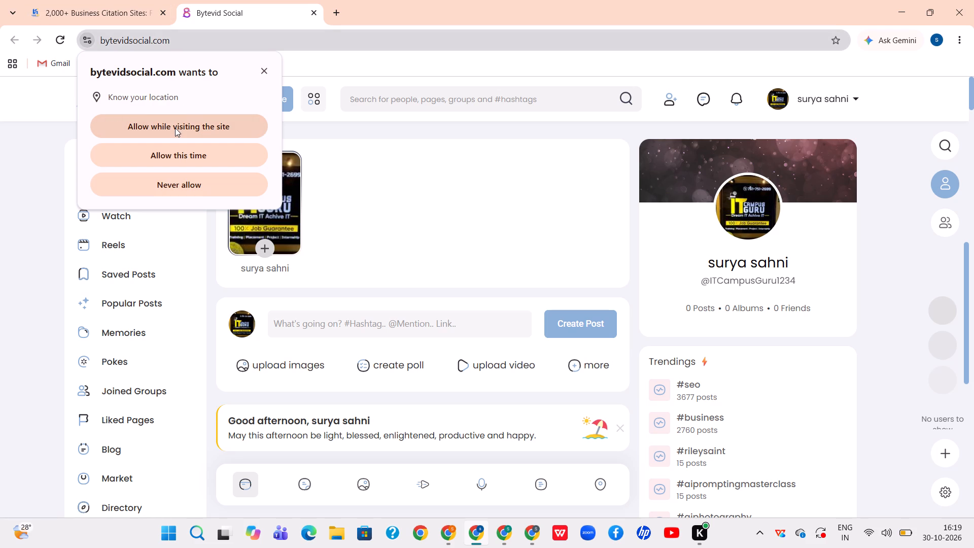
{"action": "left_click", "coordinate": [172, 135]}
{"action": "double_click", "coordinate": [163, 121]}
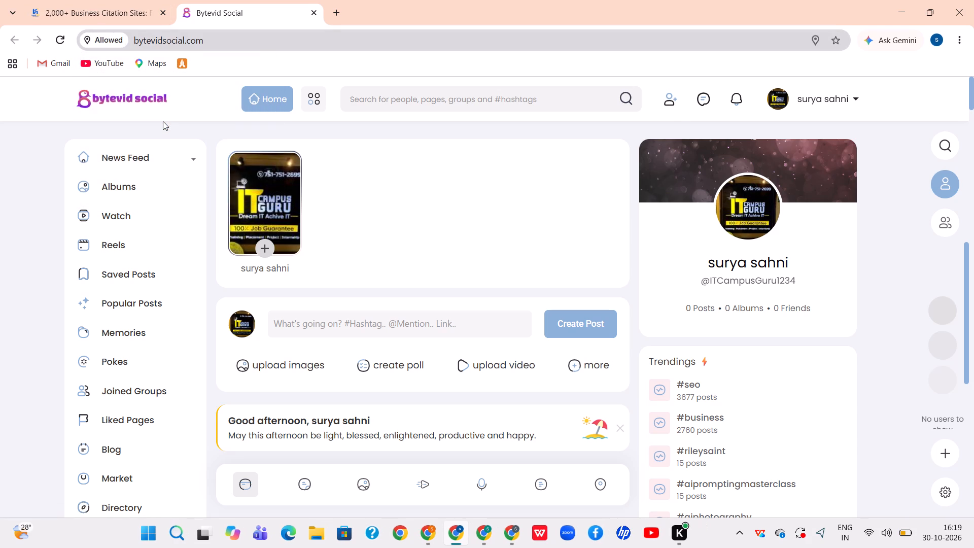
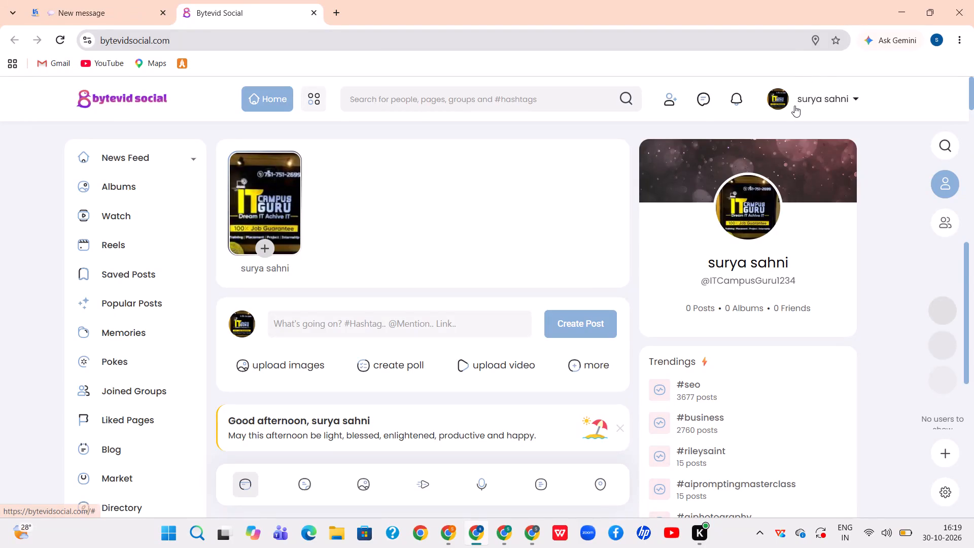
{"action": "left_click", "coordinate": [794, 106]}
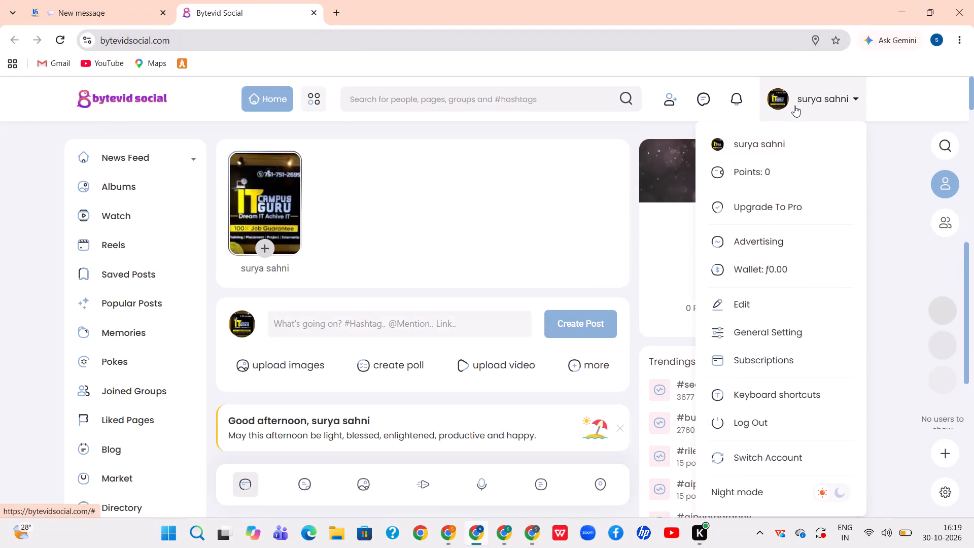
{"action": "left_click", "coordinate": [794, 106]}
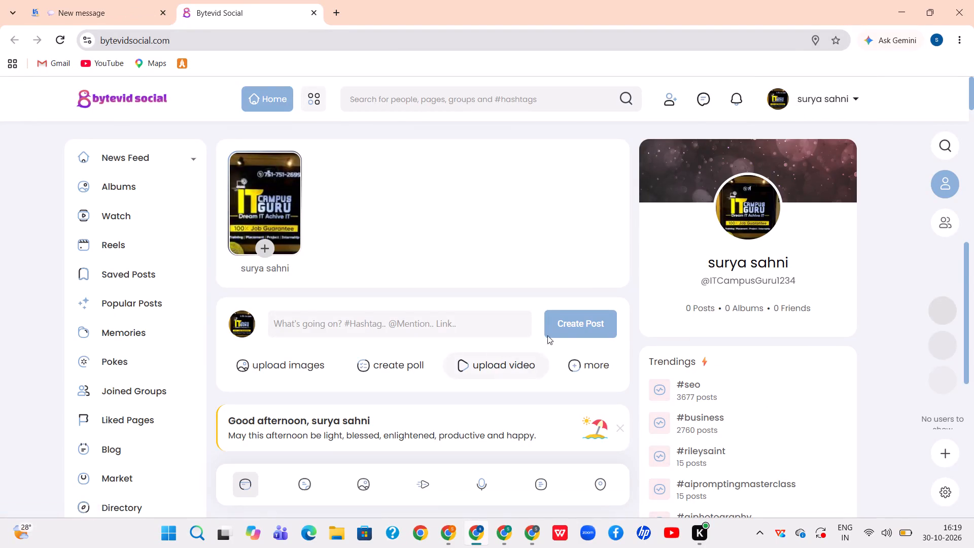
Start a new post and copy the title "IT Campus Guru - IT Training Institute in Nagpur" from the Google business listing in the other Chrome window.
{"action": "left_click", "coordinate": [571, 326]}
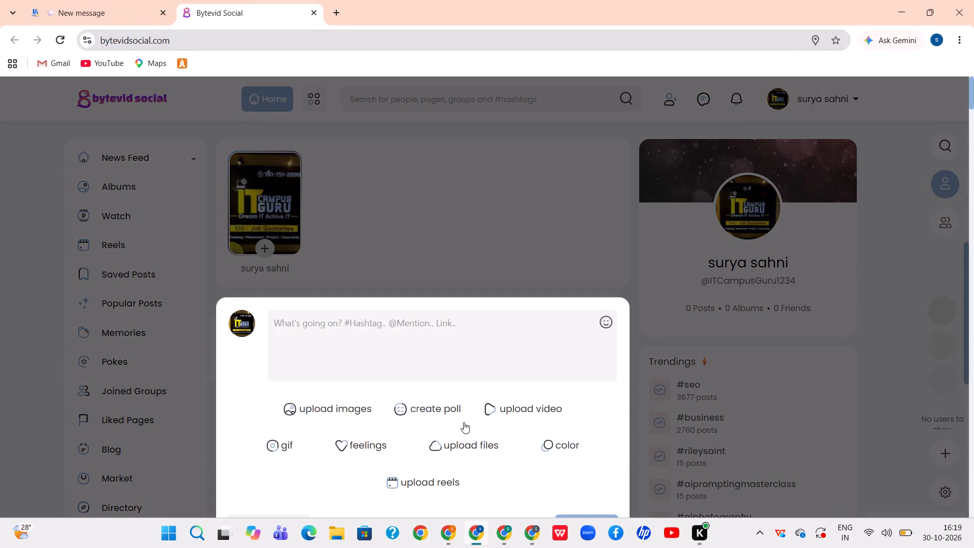
{"action": "left_click", "coordinate": [462, 531]}
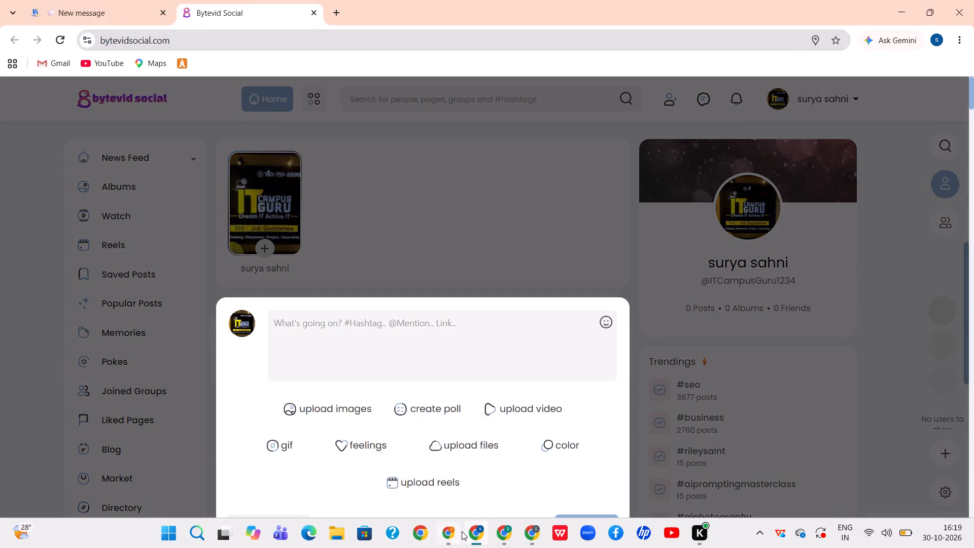
{"action": "triple_click", "coordinate": [640, 259]}
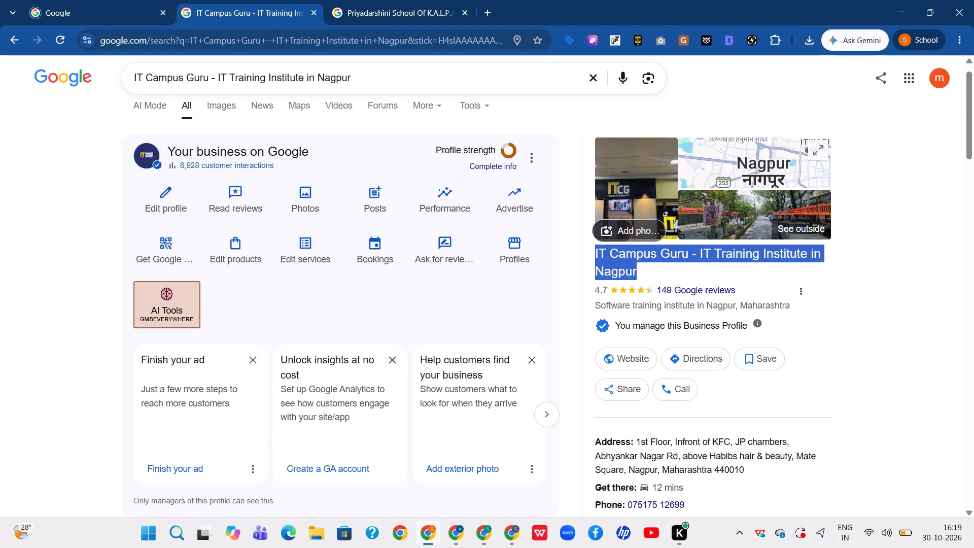
{"action": "key", "text": "ctrl+c"}
{"action": "left_click", "coordinate": [640, 259]}
Expand the "From IT Campus Guru" description in the Google listing and select its full text.
{"action": "key", "text": "Page_Down"}
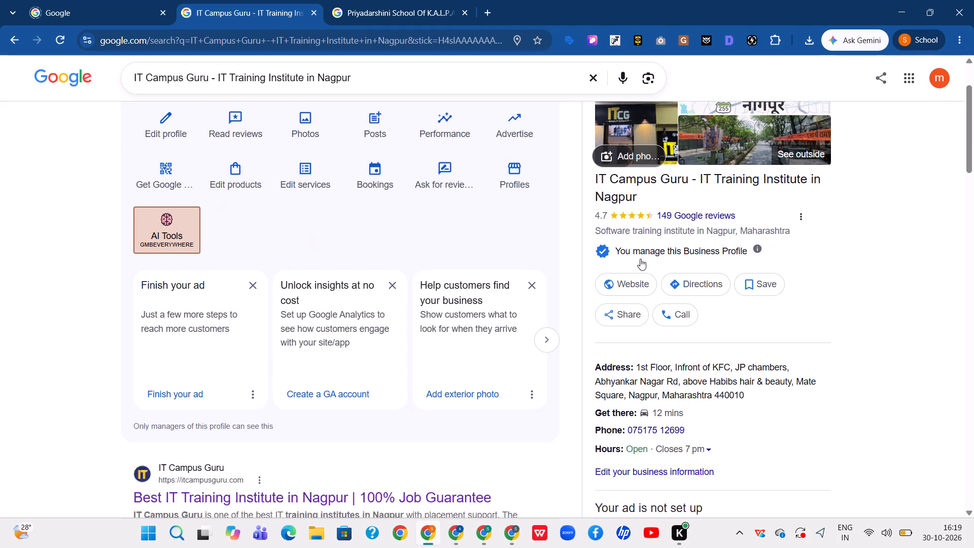
{"action": "key", "text": "Page_Down"}
{"action": "scroll", "coordinate": [640, 259], "scroll_direction": "down", "scroll_amount": 4}
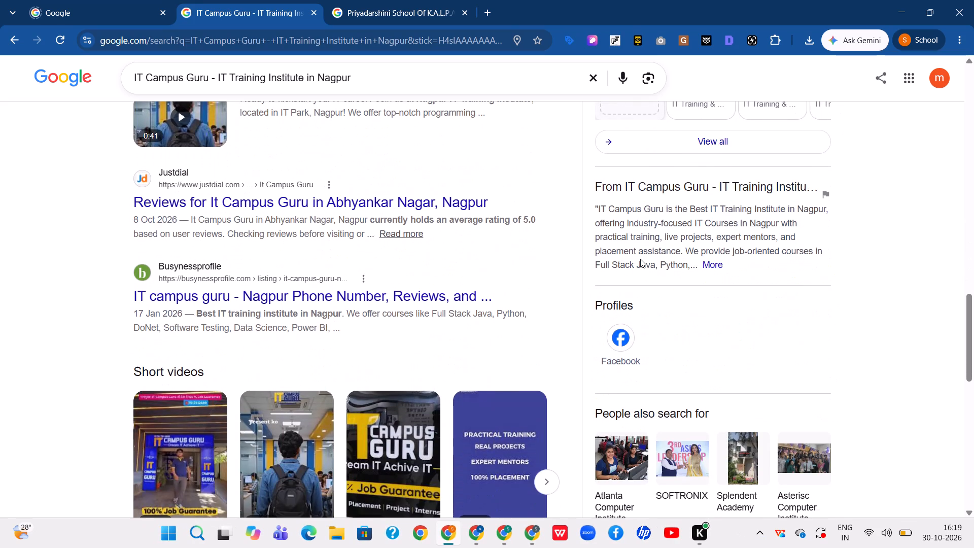
{"action": "scroll", "coordinate": [640, 259], "scroll_direction": "down", "scroll_amount": 1}
{"action": "left_click", "coordinate": [640, 259]}
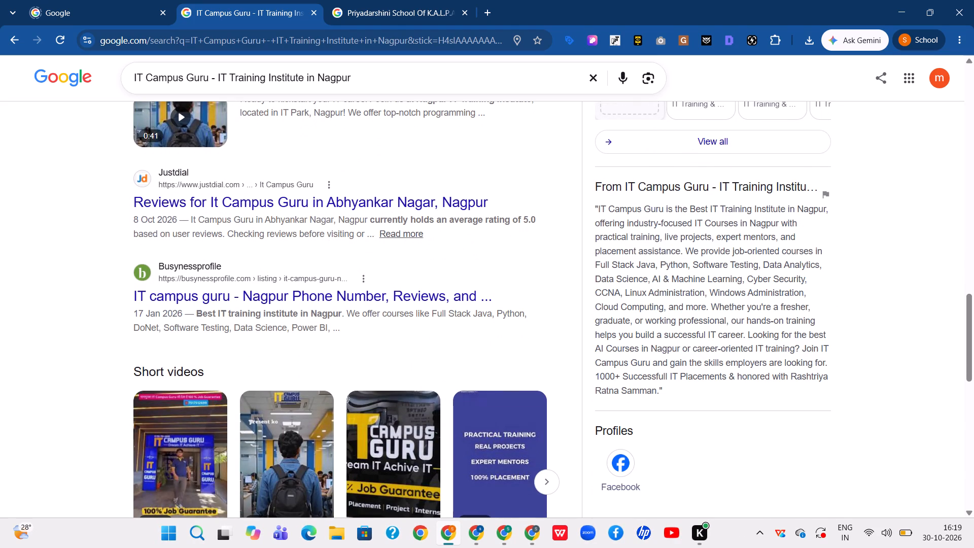
{"action": "left_click_drag", "start_coordinate": [597, 206], "coordinate": [660, 396]}
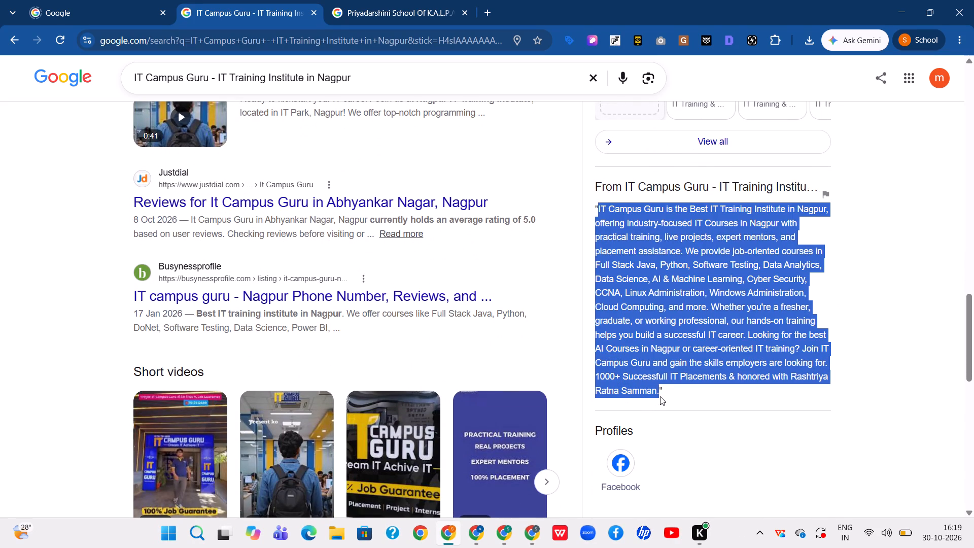
Paste the copied business title as the first line of the bytevidsocial.com post, followed by a line break.
{"action": "left_click", "coordinate": [475, 535]}
{"action": "key", "text": "ctrl+v"}
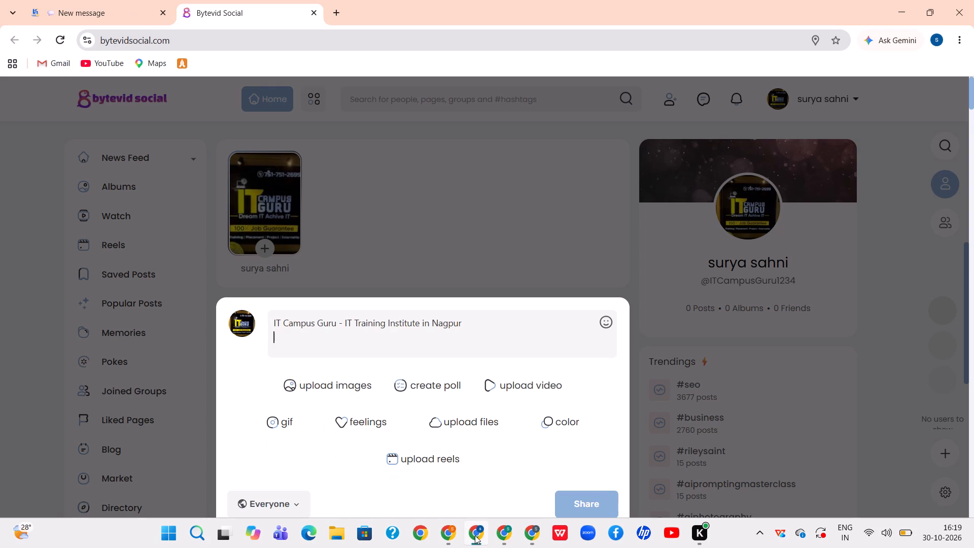
{"action": "key", "text": "Return"}
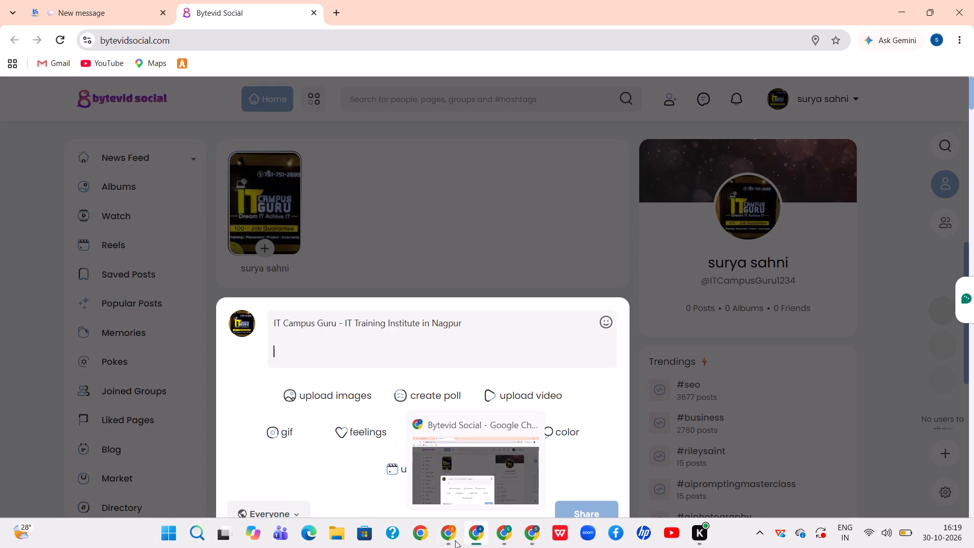
Copy the selected business description from the Google listing and paste it below the post's title, followed by line breaks.
{"action": "left_click", "coordinate": [453, 540]}
{"action": "key", "text": "ctrl+c"}
{"action": "left_click", "coordinate": [537, 254]}
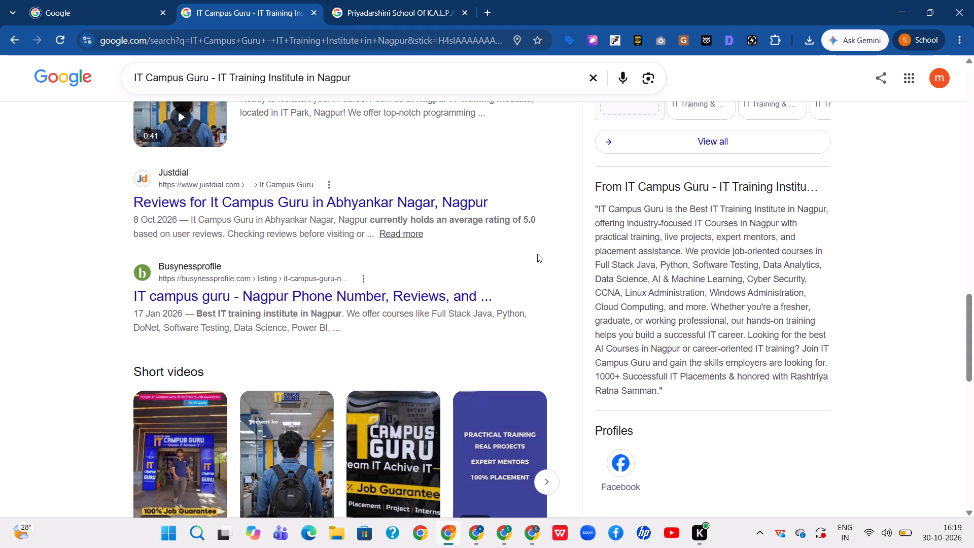
{"action": "key", "text": "Page_Up"}
{"action": "key", "text": "Page_Up"}
{"action": "key", "text": "Page_Up"}
{"action": "key", "text": "Page_Up"}
{"action": "key", "text": "Page_Up"}
{"action": "key", "text": "Page_Up"}
{"action": "key", "text": "Page_Up"}
{"action": "key", "text": "Page_Up"}
{"action": "scroll", "coordinate": [537, 254], "scroll_direction": "down", "scroll_amount": 1}
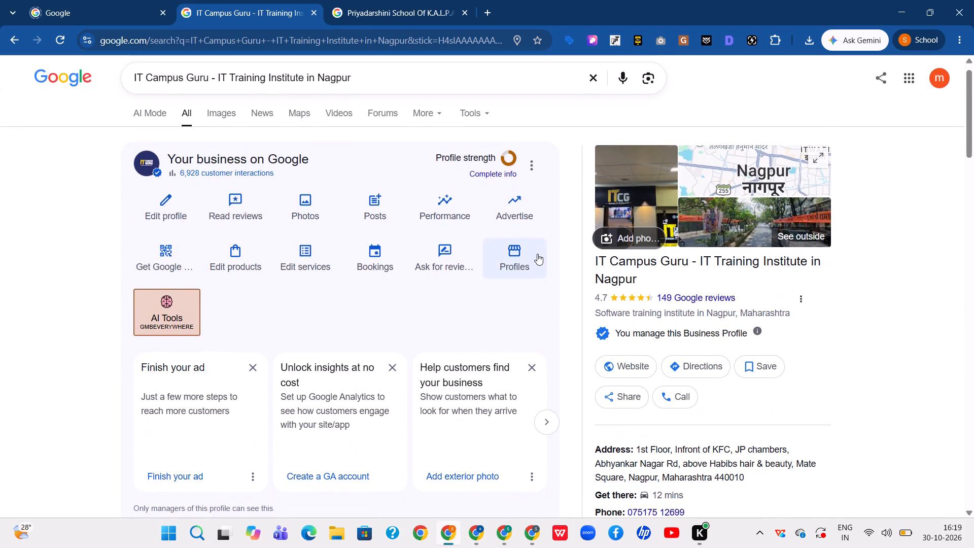
{"action": "scroll", "coordinate": [537, 254], "scroll_direction": "down", "scroll_amount": 1}
{"action": "left_click", "coordinate": [469, 532]}
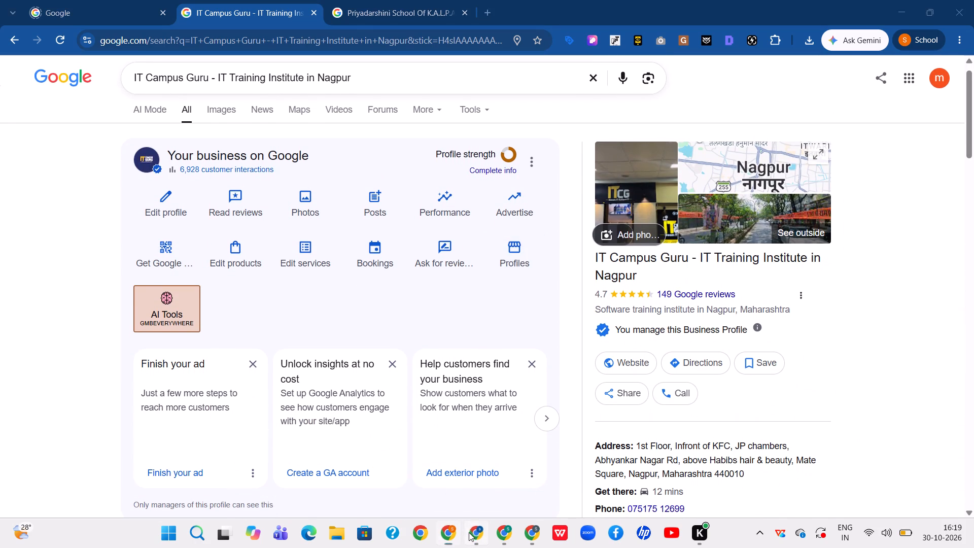
{"action": "key", "text": "ctrl+v"}
{"action": "key", "text": "Return"}
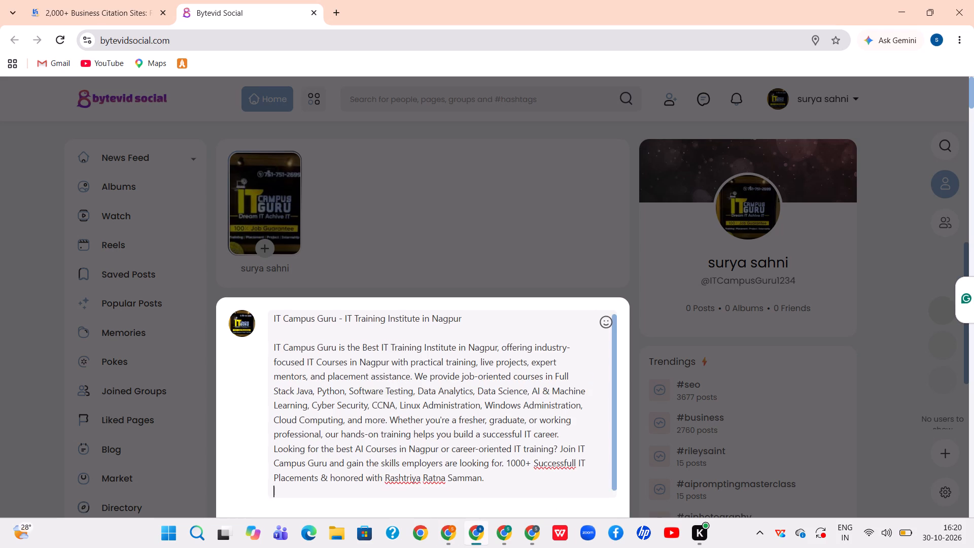
{"action": "key", "text": "Return"}
{"action": "scroll", "coordinate": [411, 425], "scroll_direction": "down", "scroll_amount": 5}
{"action": "scroll", "coordinate": [411, 425], "scroll_direction": "up", "scroll_amount": 6}
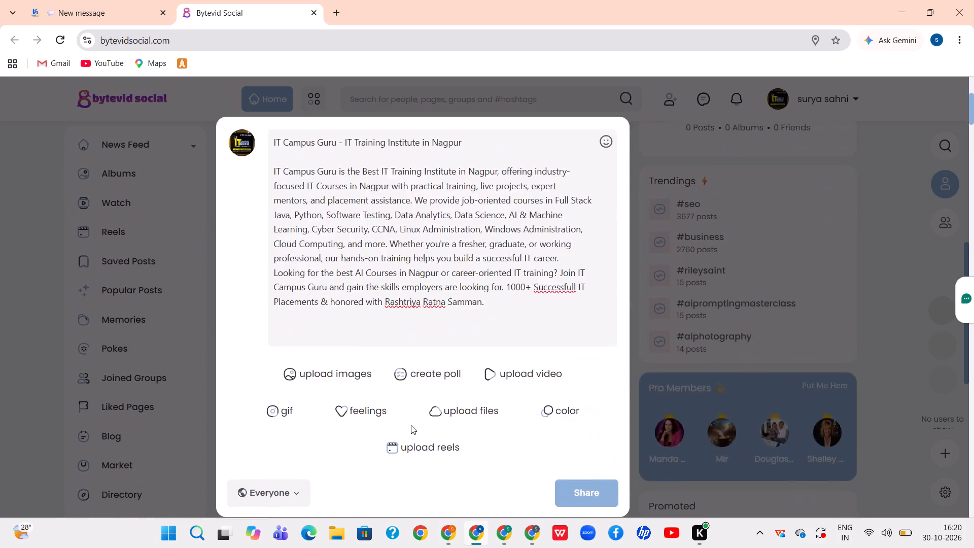
{"action": "scroll", "coordinate": [411, 425], "scroll_direction": "down", "scroll_amount": 2}
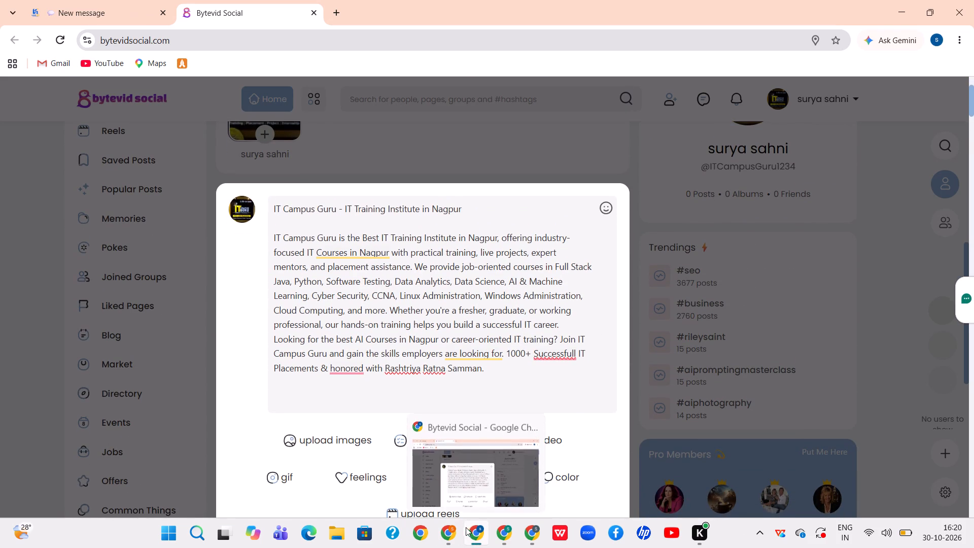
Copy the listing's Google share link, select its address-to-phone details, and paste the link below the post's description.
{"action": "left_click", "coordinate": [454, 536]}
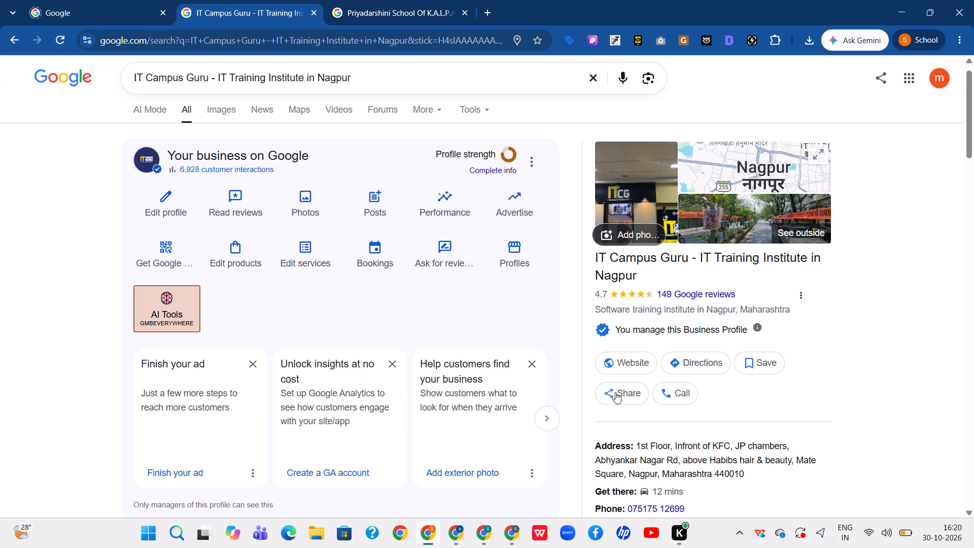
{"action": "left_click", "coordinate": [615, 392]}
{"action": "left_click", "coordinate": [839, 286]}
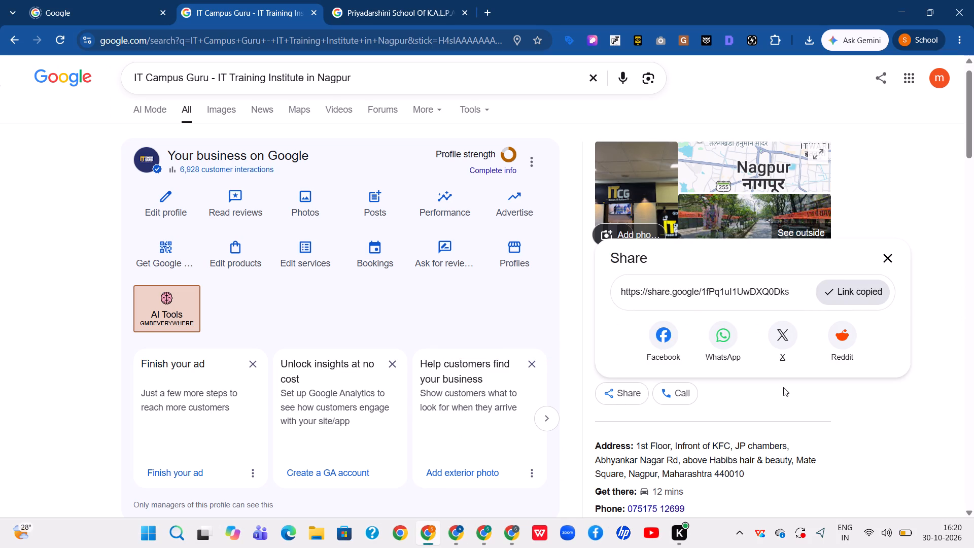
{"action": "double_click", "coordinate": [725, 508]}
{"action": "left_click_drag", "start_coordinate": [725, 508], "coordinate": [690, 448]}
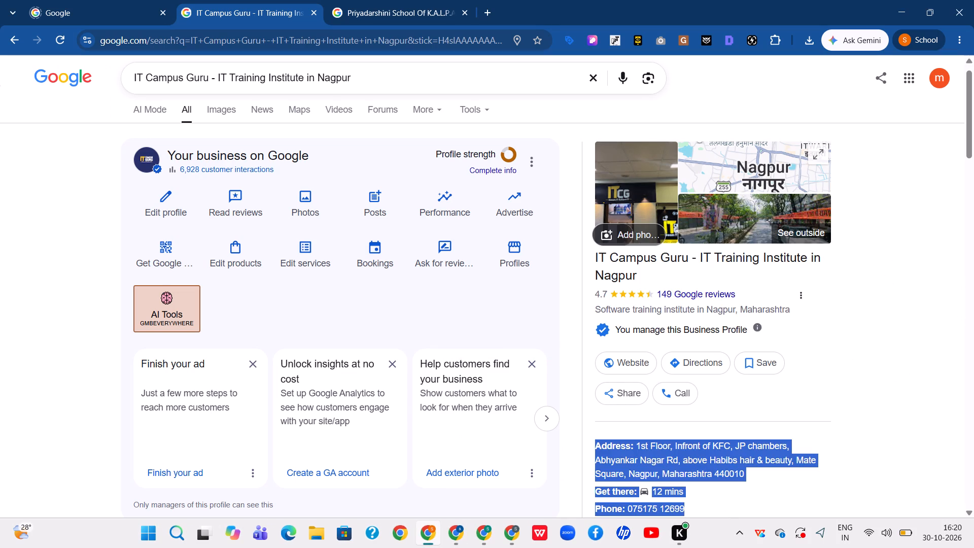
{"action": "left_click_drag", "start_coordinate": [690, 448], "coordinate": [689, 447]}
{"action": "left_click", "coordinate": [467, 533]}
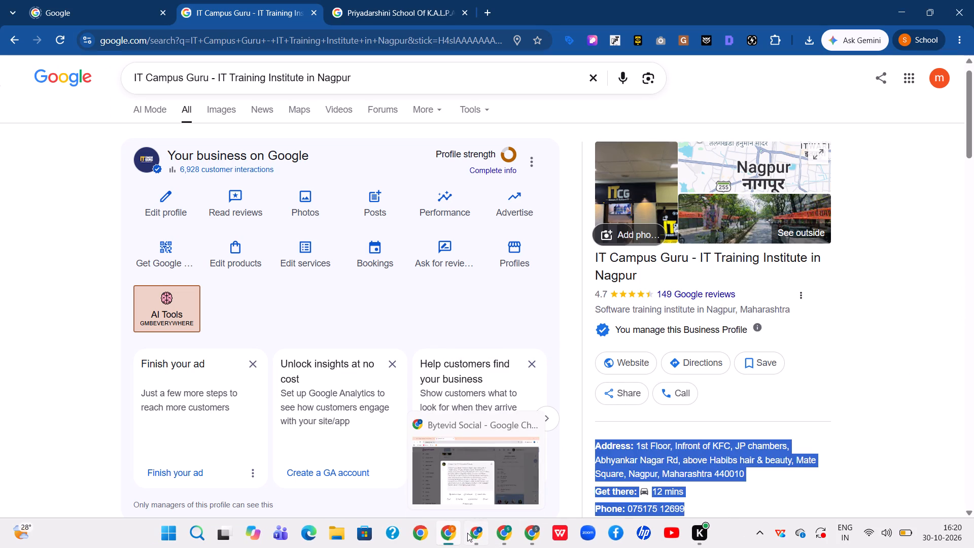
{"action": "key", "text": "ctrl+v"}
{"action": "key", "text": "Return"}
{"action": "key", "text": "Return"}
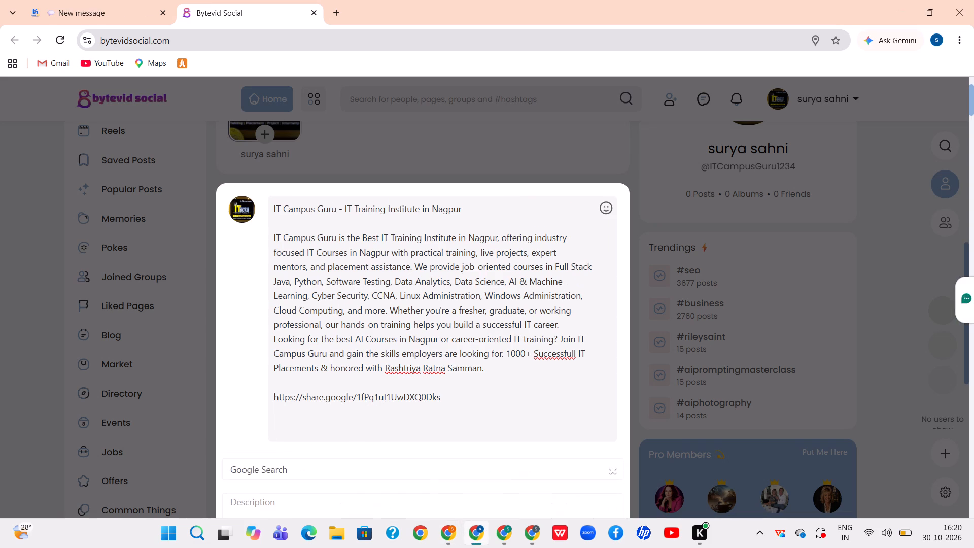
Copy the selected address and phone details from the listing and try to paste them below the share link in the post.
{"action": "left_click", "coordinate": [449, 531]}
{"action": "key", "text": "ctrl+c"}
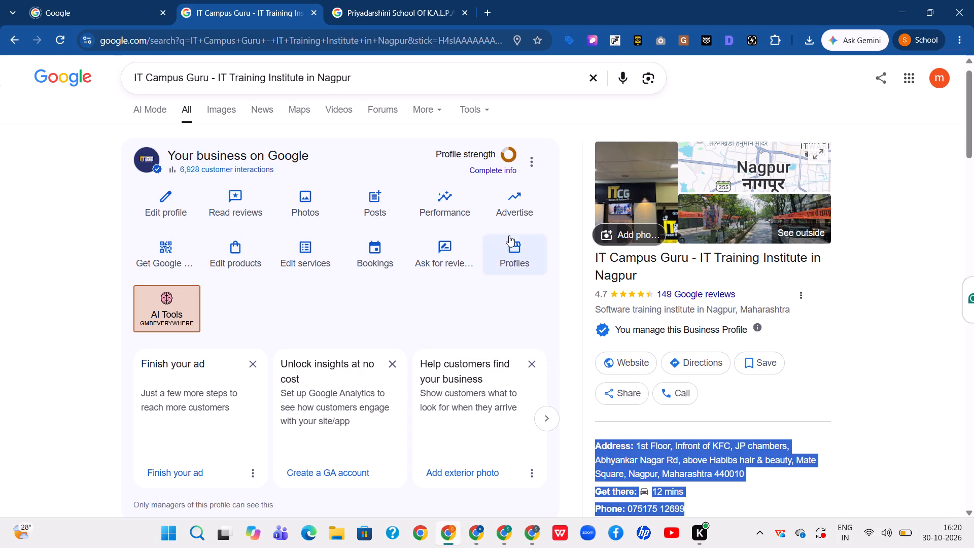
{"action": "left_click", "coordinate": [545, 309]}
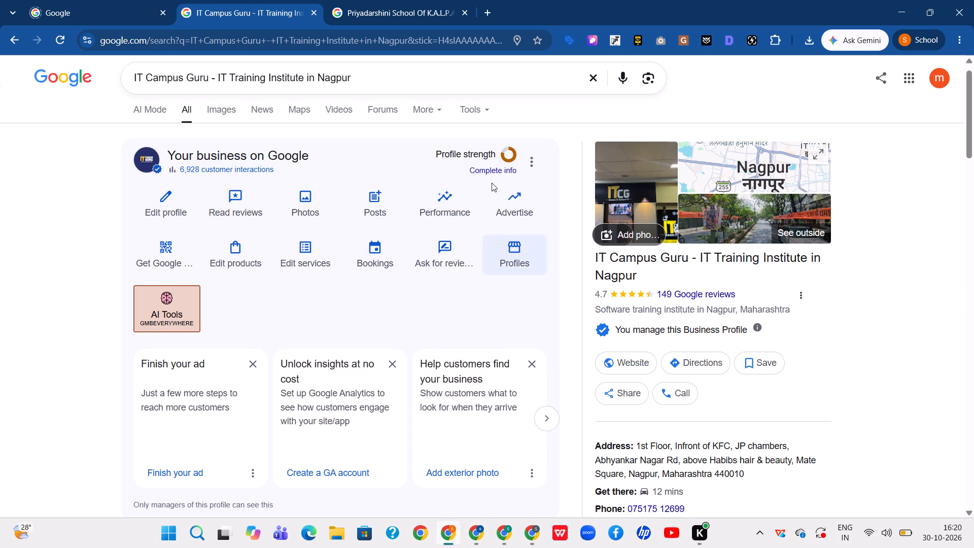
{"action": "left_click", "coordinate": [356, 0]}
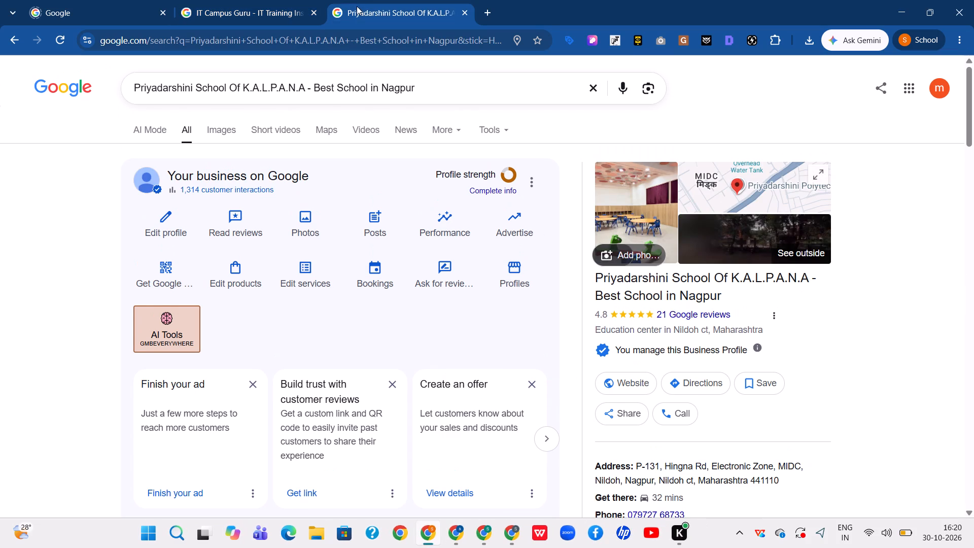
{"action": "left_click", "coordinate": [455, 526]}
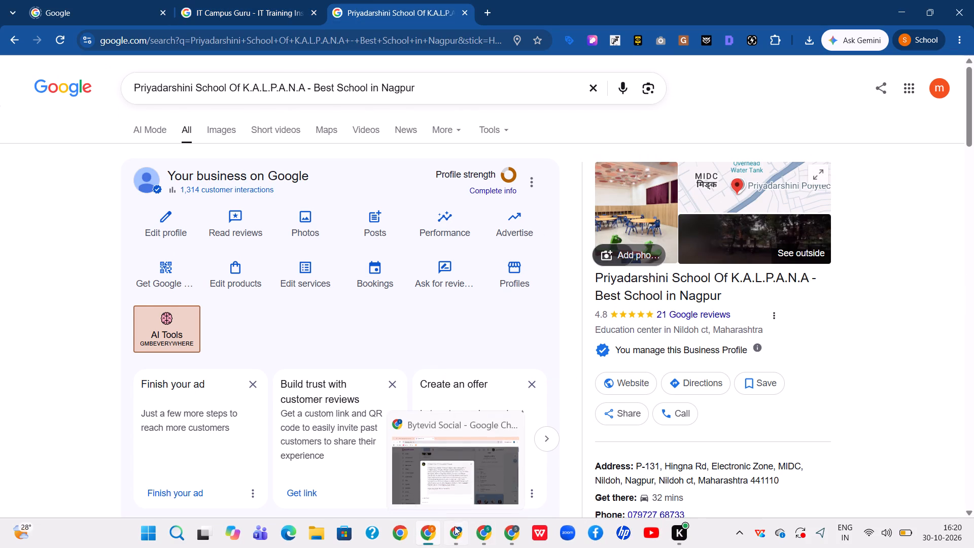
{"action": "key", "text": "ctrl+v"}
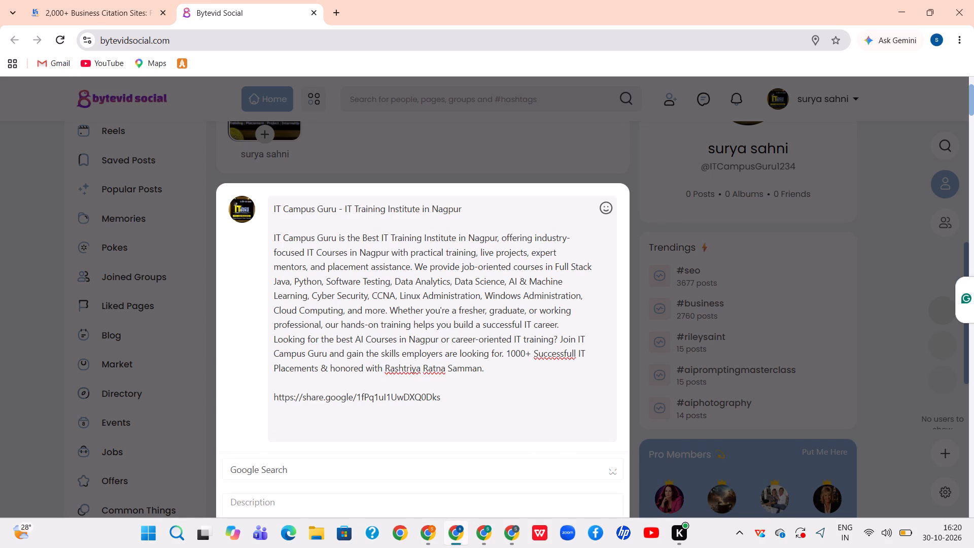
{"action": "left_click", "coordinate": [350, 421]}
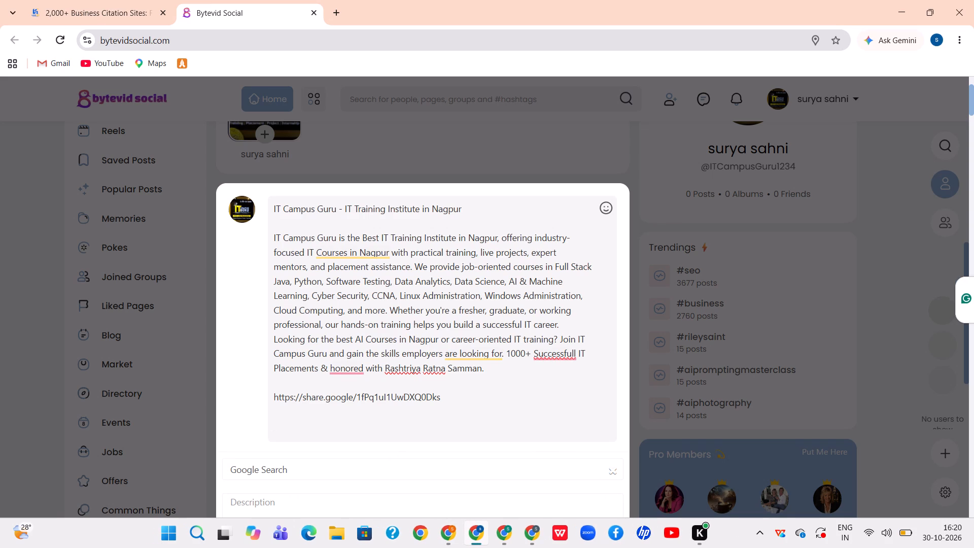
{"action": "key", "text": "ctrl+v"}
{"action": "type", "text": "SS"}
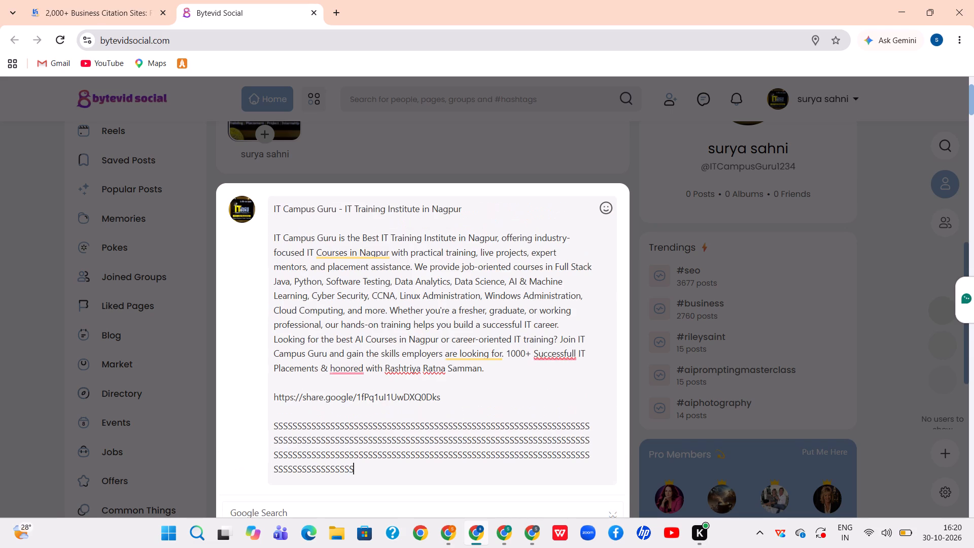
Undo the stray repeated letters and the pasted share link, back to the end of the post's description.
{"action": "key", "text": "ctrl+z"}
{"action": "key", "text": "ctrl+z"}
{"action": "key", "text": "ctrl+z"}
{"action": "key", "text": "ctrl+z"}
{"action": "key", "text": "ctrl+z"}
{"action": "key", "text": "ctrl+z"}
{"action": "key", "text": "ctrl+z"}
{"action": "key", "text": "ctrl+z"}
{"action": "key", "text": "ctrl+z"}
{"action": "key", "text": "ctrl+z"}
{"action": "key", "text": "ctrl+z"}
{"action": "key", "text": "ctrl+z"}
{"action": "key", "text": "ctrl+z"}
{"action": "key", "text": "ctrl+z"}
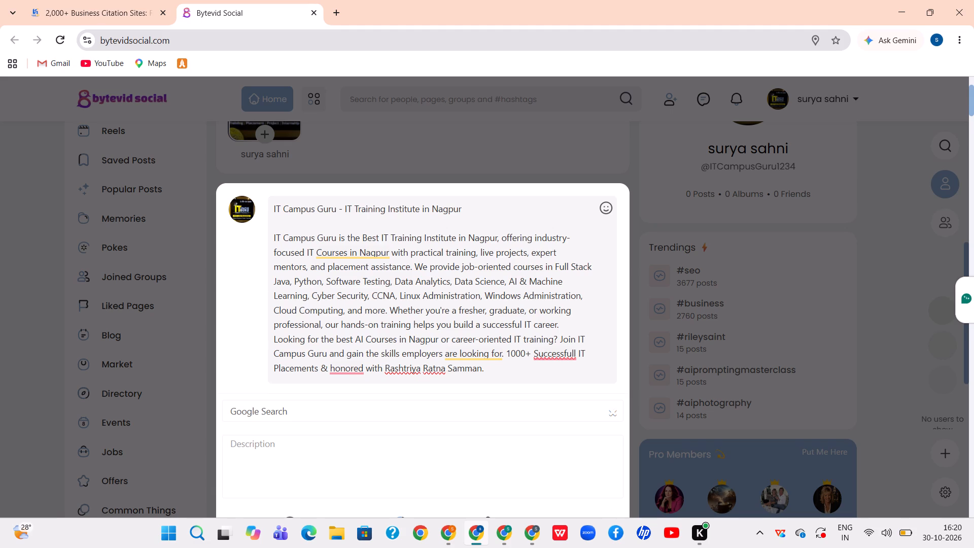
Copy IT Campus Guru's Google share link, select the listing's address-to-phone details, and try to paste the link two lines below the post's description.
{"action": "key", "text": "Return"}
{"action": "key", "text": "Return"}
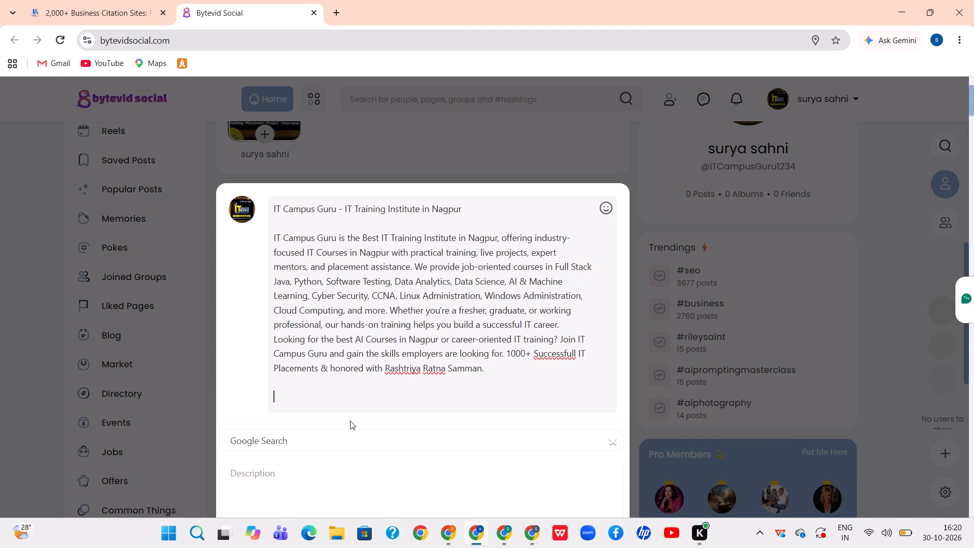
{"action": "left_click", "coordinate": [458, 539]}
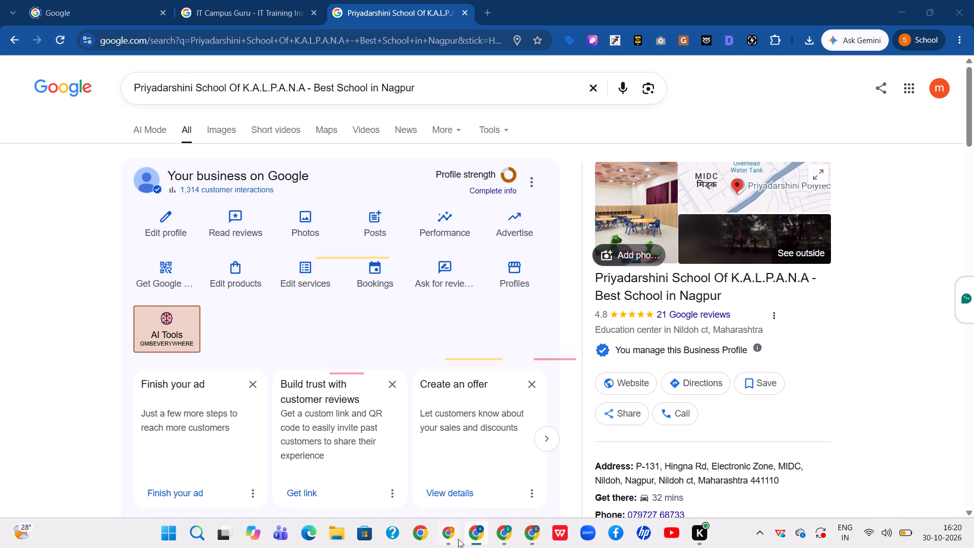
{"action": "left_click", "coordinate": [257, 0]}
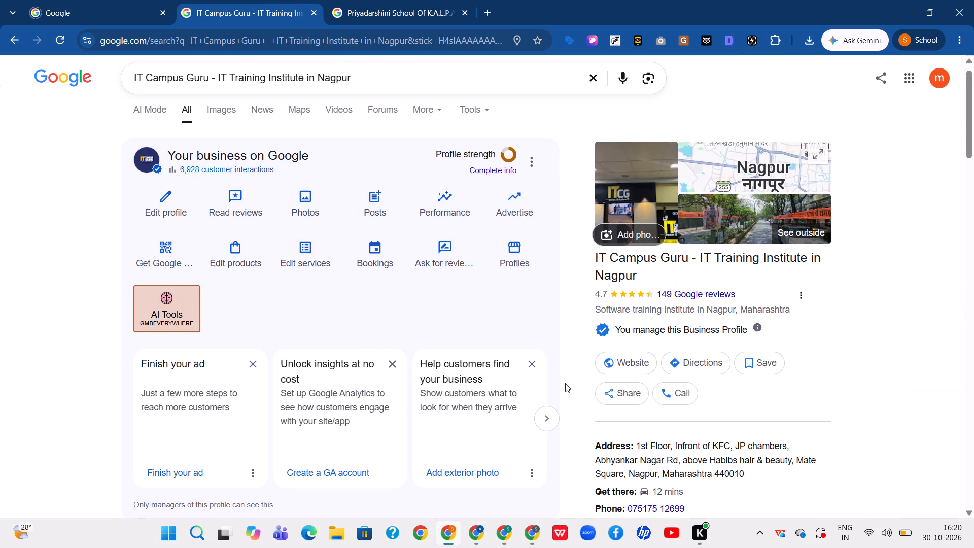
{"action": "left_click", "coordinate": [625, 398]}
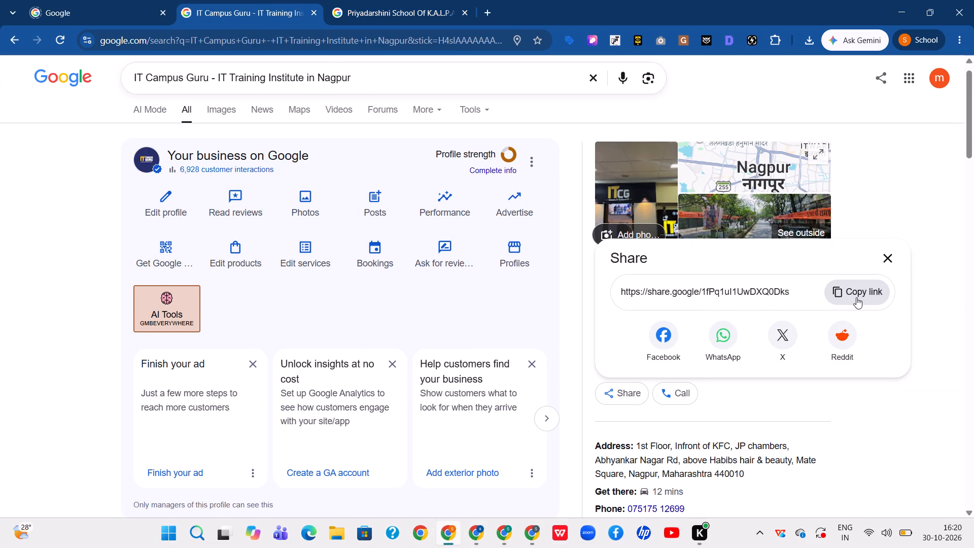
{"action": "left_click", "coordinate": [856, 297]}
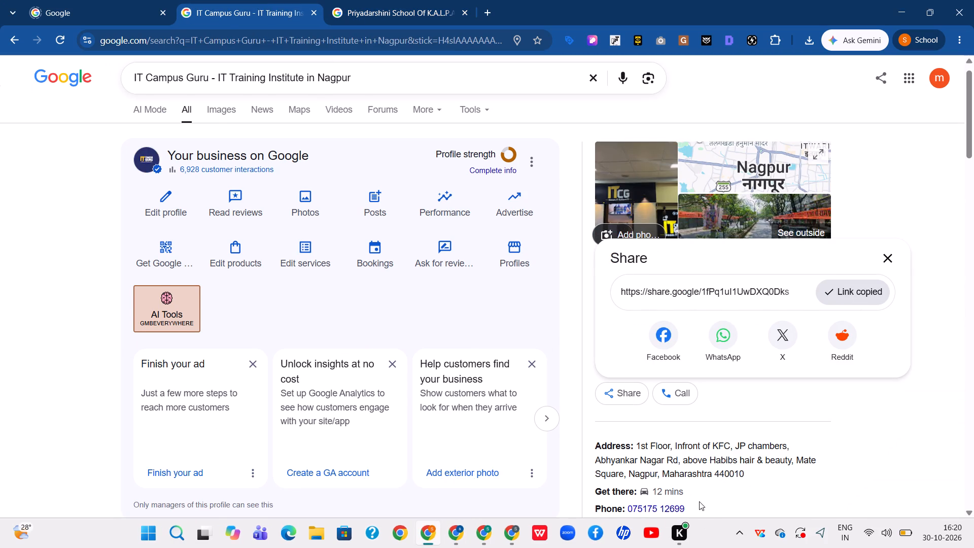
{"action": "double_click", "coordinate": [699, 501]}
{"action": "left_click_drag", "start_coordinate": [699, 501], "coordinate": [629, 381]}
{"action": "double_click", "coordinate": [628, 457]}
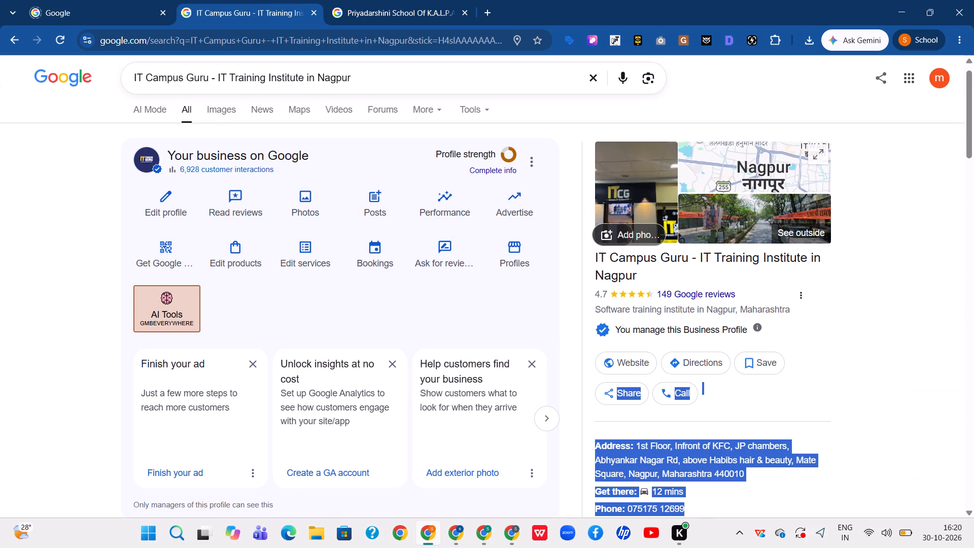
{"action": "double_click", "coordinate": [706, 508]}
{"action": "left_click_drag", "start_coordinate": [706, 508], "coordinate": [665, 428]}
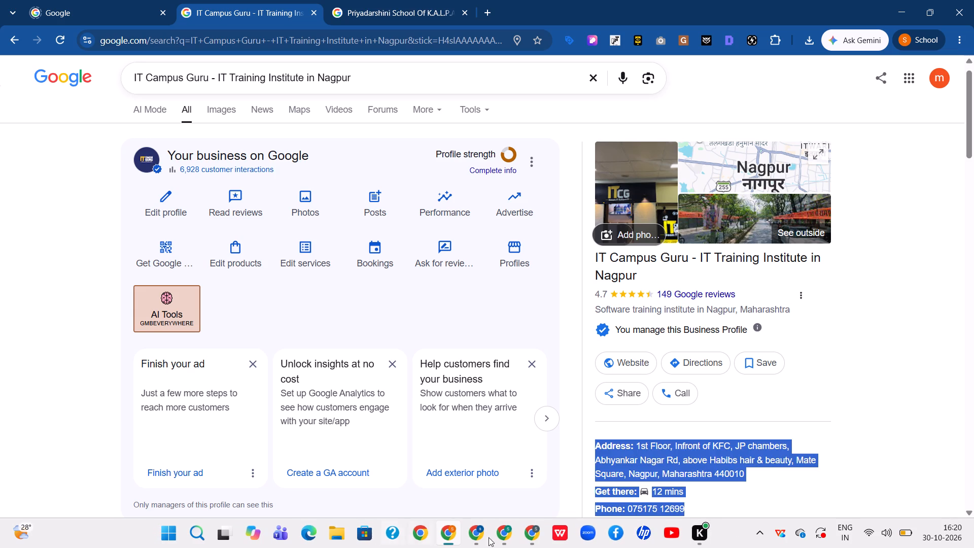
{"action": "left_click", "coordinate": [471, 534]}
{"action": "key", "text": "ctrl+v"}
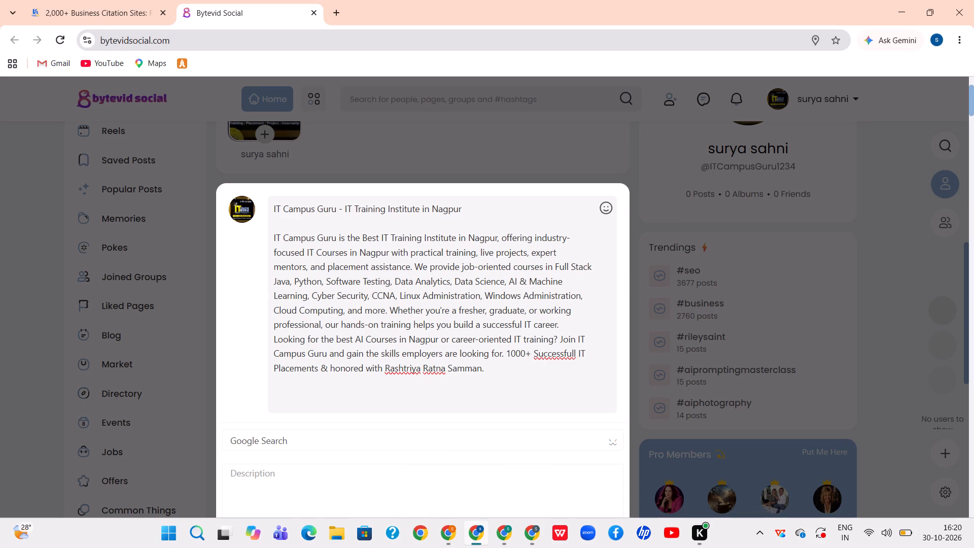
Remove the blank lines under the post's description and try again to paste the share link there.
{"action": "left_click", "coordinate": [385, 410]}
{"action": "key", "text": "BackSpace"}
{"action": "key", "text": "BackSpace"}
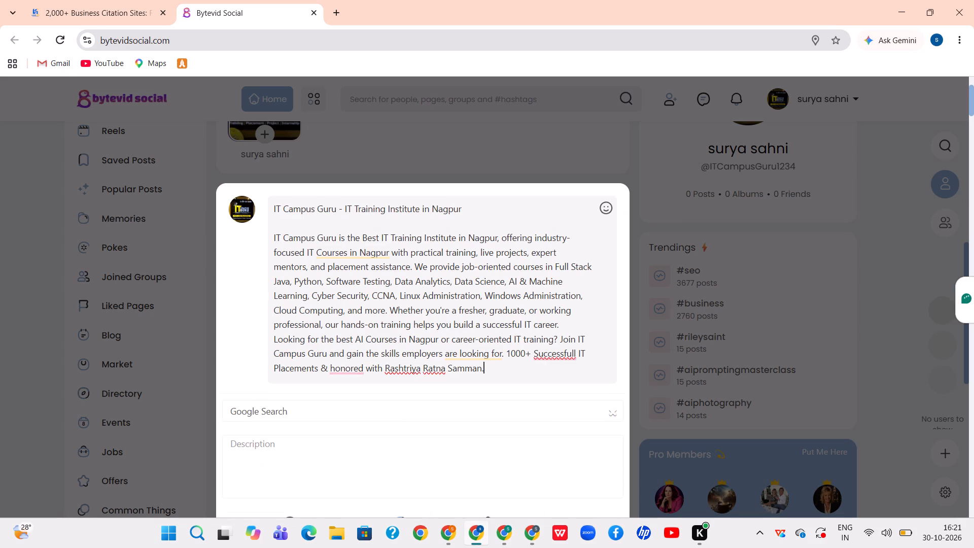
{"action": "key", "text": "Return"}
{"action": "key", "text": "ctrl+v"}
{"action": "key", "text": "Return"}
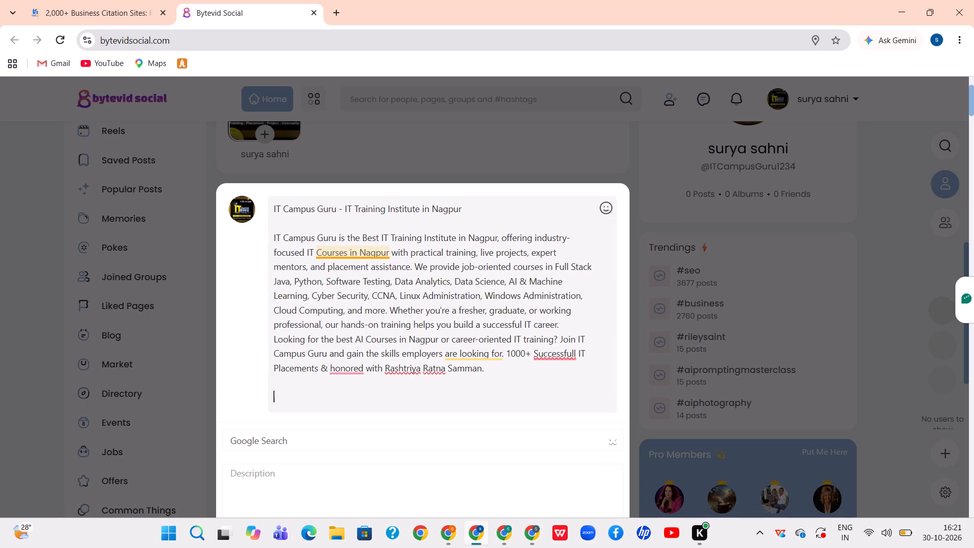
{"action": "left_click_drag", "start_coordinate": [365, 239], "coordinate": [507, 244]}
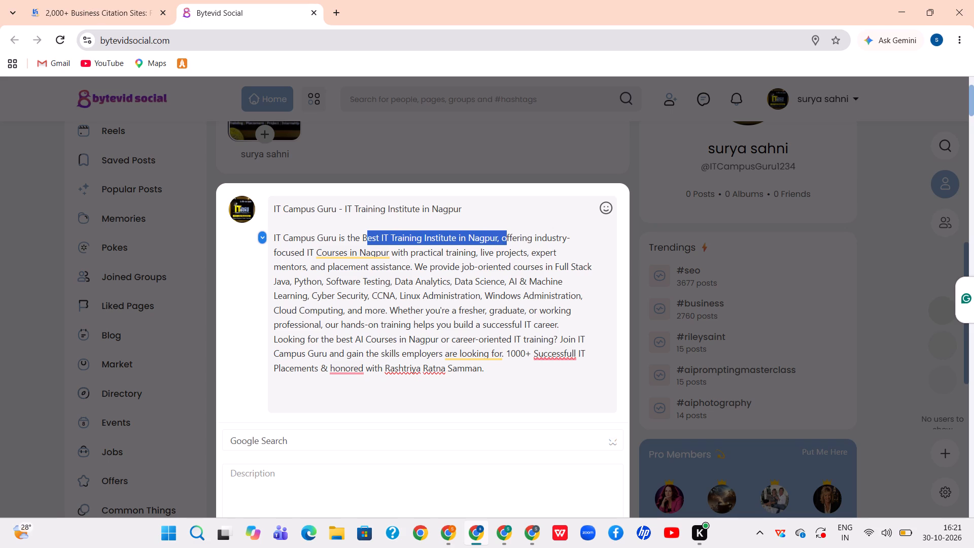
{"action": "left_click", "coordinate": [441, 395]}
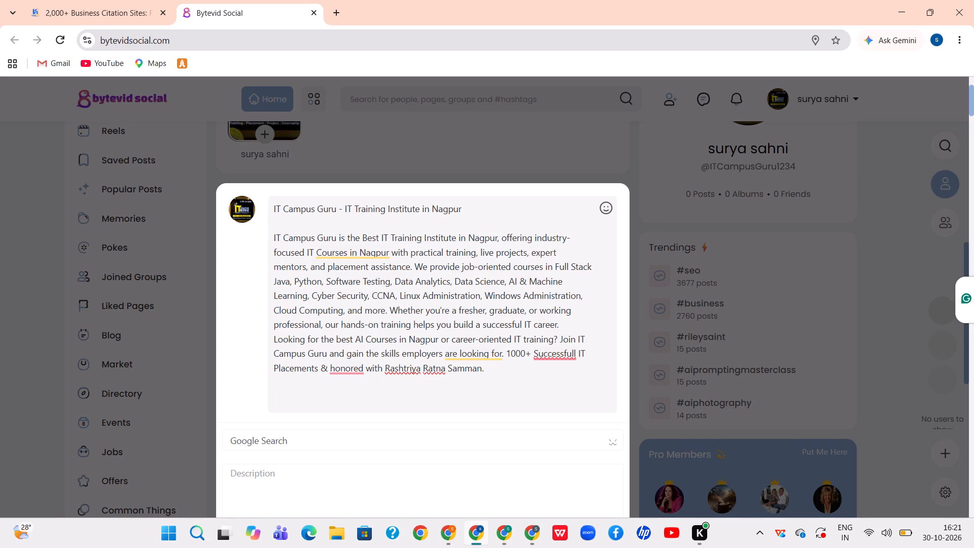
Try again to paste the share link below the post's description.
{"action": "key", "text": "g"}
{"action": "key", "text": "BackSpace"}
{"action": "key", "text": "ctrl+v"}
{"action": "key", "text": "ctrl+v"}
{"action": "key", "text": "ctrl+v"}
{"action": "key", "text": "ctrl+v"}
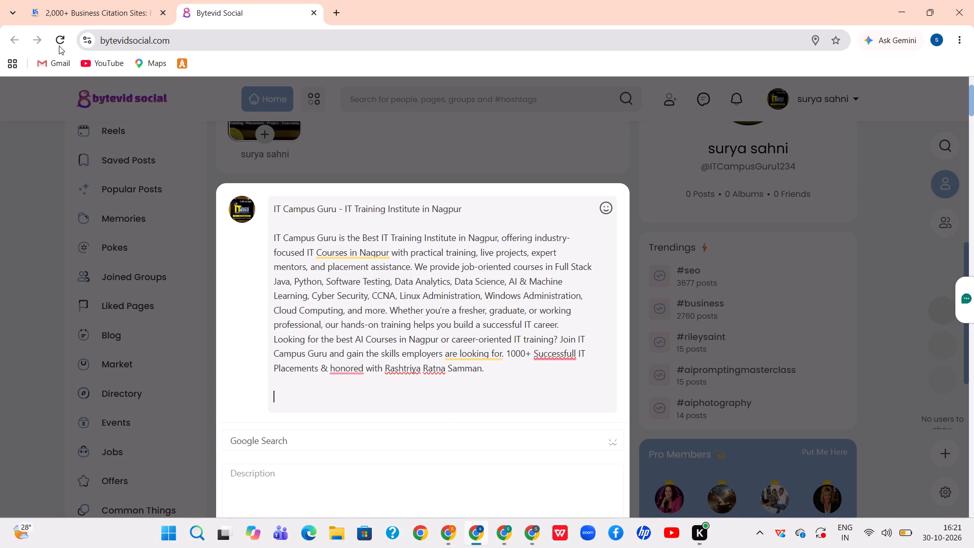
Reload the Bytevid Social page to discard the draft and start a new post.
{"action": "left_click", "coordinate": [63, 49]}
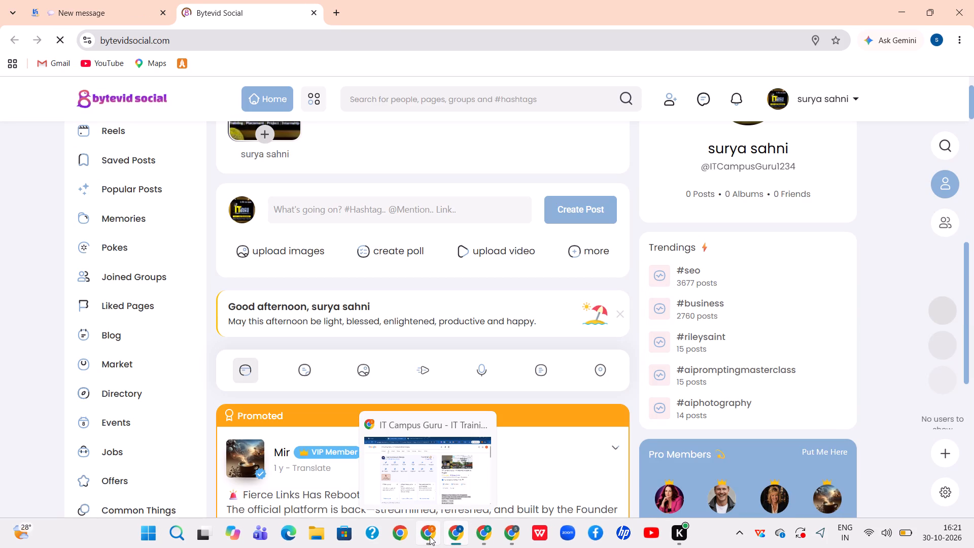
{"action": "left_click", "coordinate": [566, 216]}
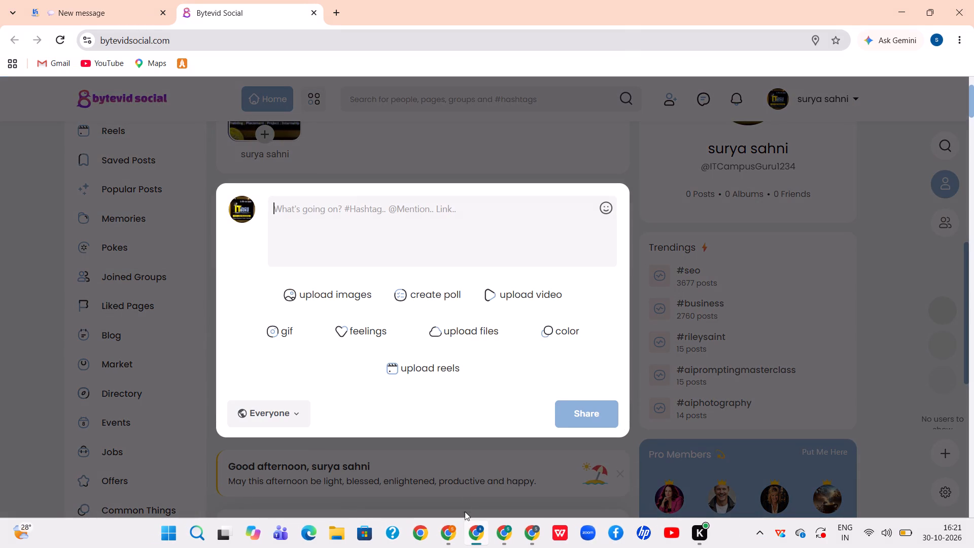
Copy IT Campus Guru's business name from its Google listing, select the listing's description, and paste the name as the post's first line.
{"action": "left_click", "coordinate": [450, 527]}
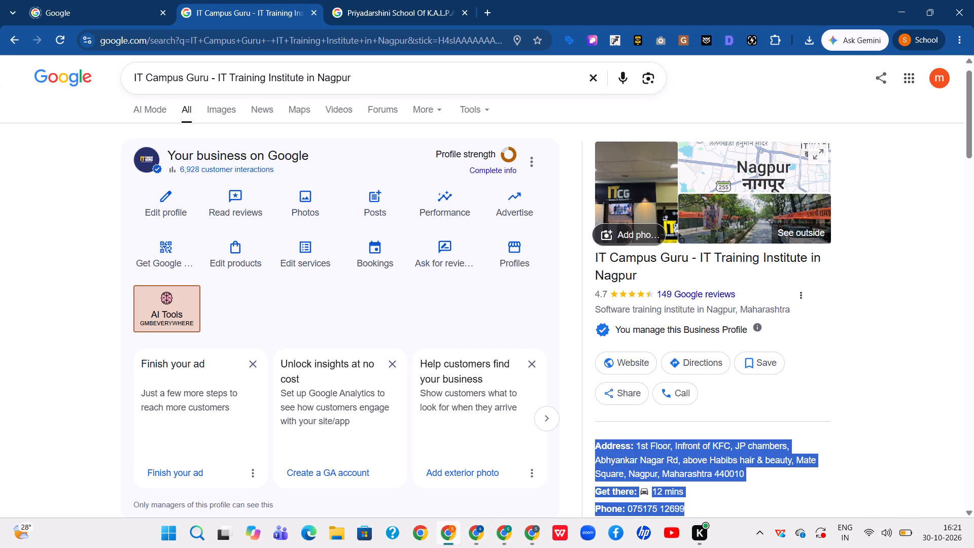
{"action": "triple_click", "coordinate": [682, 256]}
{"action": "left_click", "coordinate": [682, 256]}
{"action": "key", "text": "ctrl+c"}
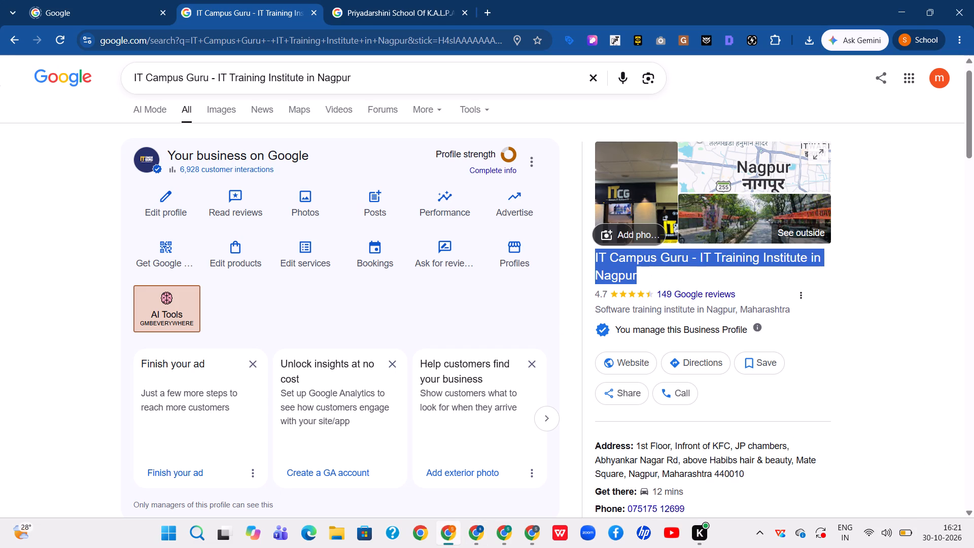
{"action": "left_click", "coordinate": [682, 256]}
{"action": "scroll", "coordinate": [682, 256], "scroll_direction": "down", "scroll_amount": 7}
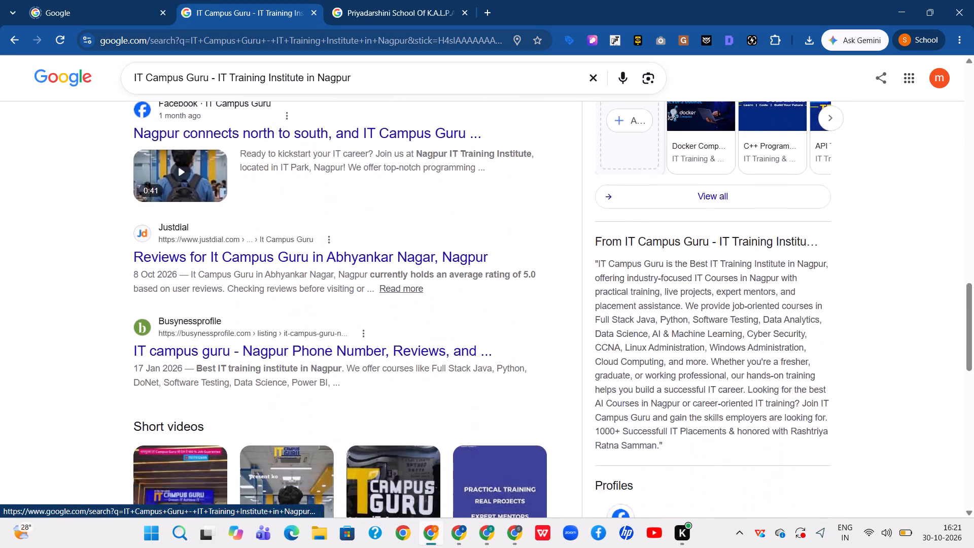
{"action": "scroll", "coordinate": [682, 256], "scroll_direction": "up", "scroll_amount": 1}
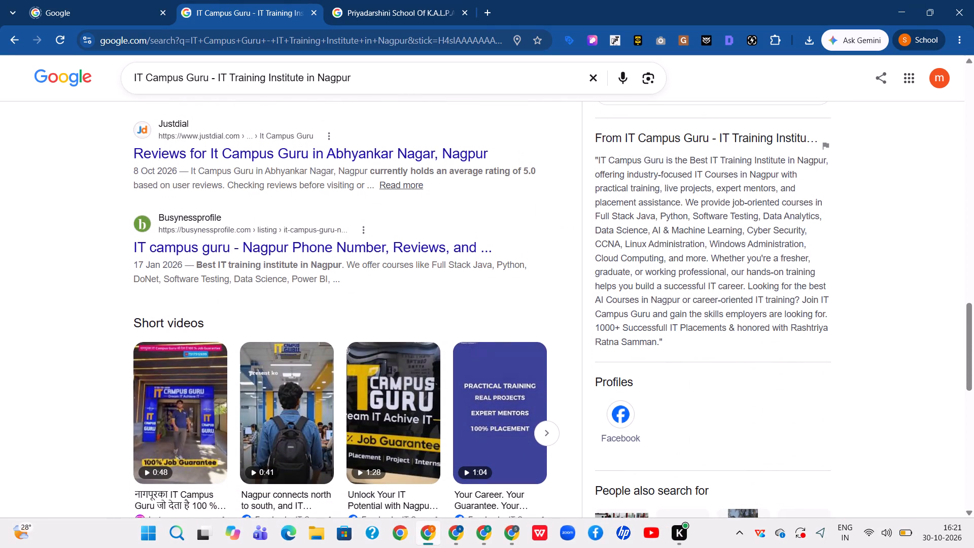
{"action": "triple_click", "coordinate": [603, 163]}
{"action": "left_click", "coordinate": [603, 161]}
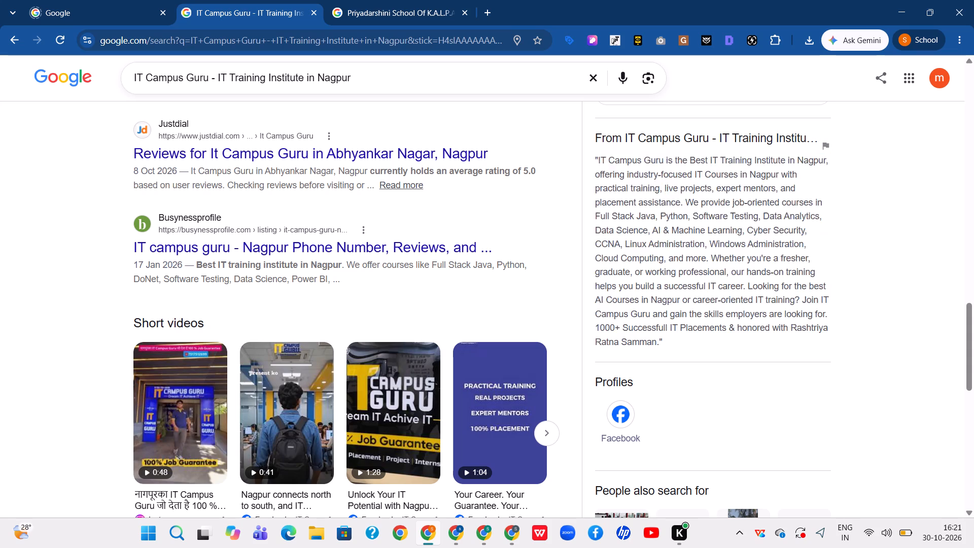
{"action": "left_click_drag", "start_coordinate": [603, 161], "coordinate": [644, 348]}
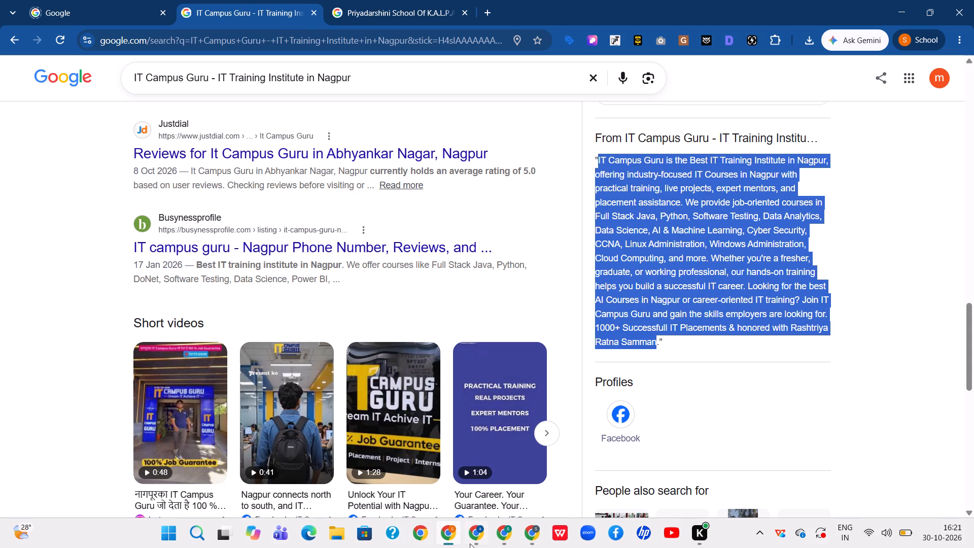
{"action": "left_click", "coordinate": [470, 543]}
{"action": "key", "text": "ctrl+v"}
{"action": "key", "text": "Return"}
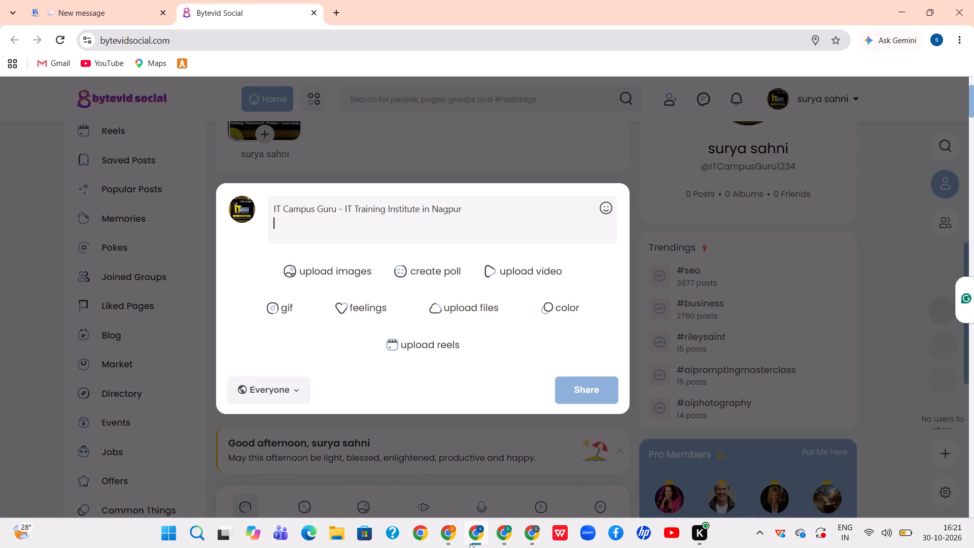
Copy the selected business description from the Google listing and paste it below the business name in the post.
{"action": "left_click", "coordinate": [438, 526]}
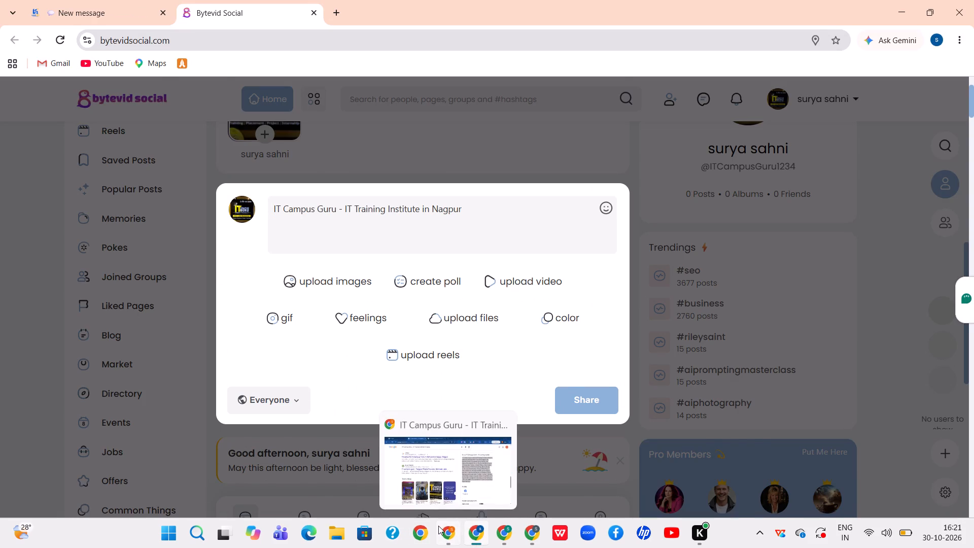
{"action": "key", "text": "ctrl+c"}
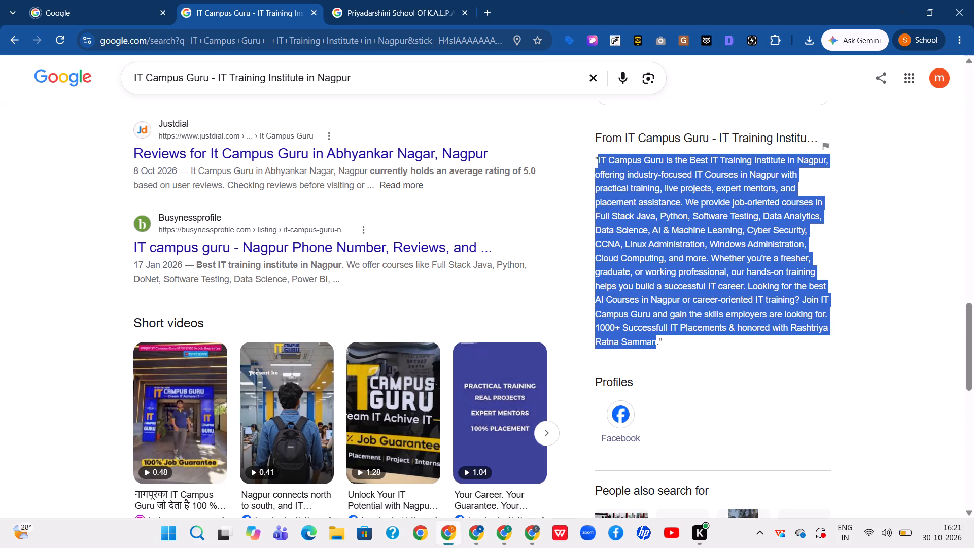
{"action": "left_click", "coordinate": [586, 245]}
{"action": "scroll", "coordinate": [586, 245], "scroll_direction": "up", "scroll_amount": 11}
{"action": "scroll", "coordinate": [586, 245], "scroll_direction": "down", "scroll_amount": 1}
{"action": "scroll", "coordinate": [586, 245], "scroll_direction": "up", "scroll_amount": 1}
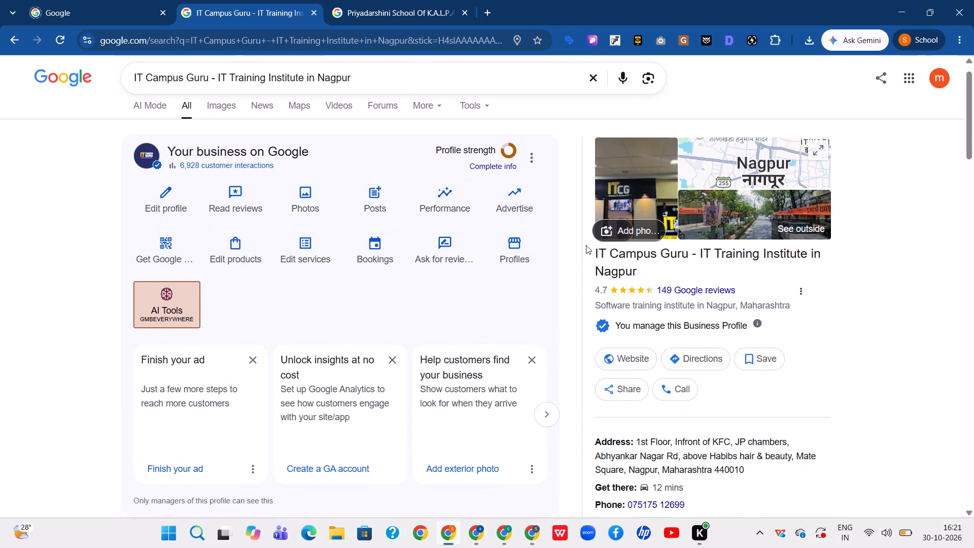
{"action": "left_click", "coordinate": [478, 543]}
{"action": "key", "text": "ctrl+v"}
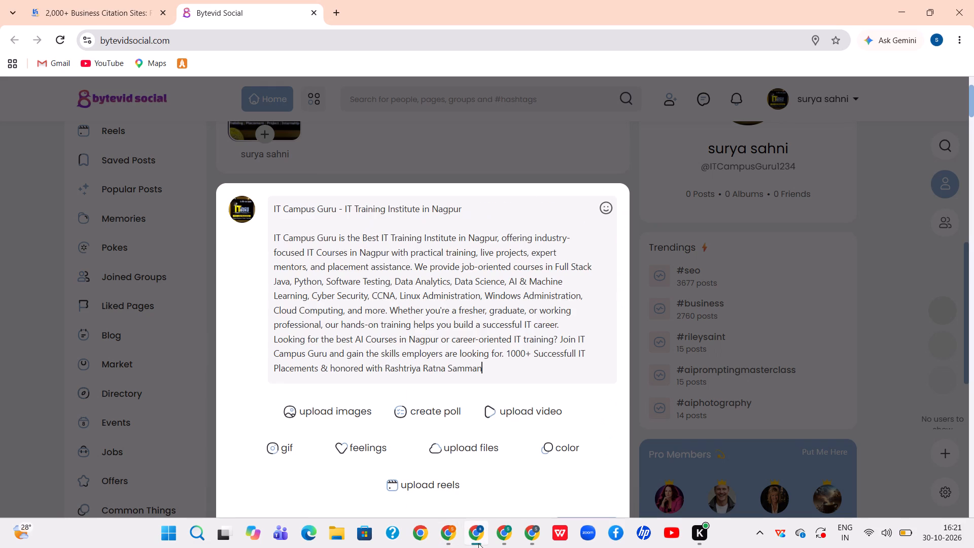
End the description with a period, paste the listing's copied Google share link two lines below, select its address-to-phone details, and add two line breaks.
{"action": "key", "text": "period"}
{"action": "key", "text": "Return"}
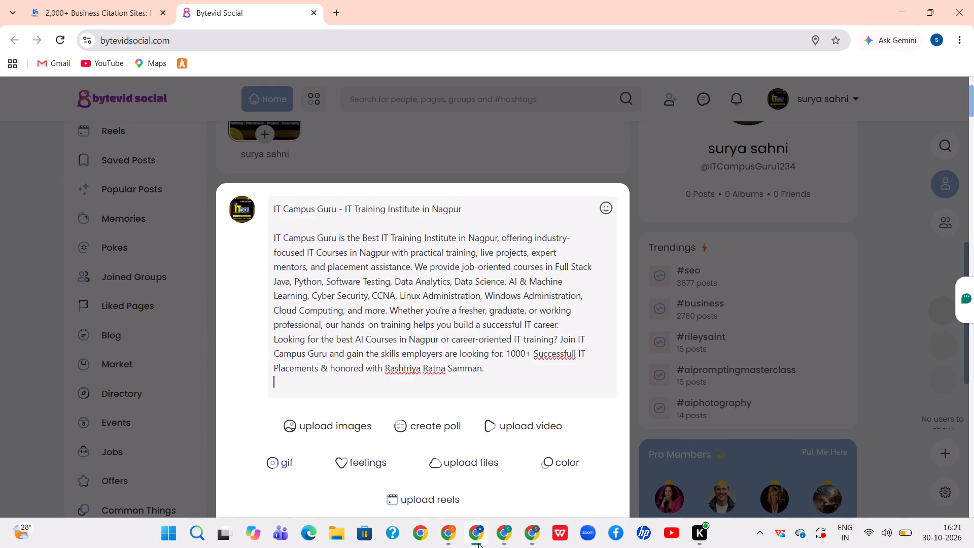
{"action": "key", "text": "Return"}
{"action": "left_click", "coordinate": [459, 526]}
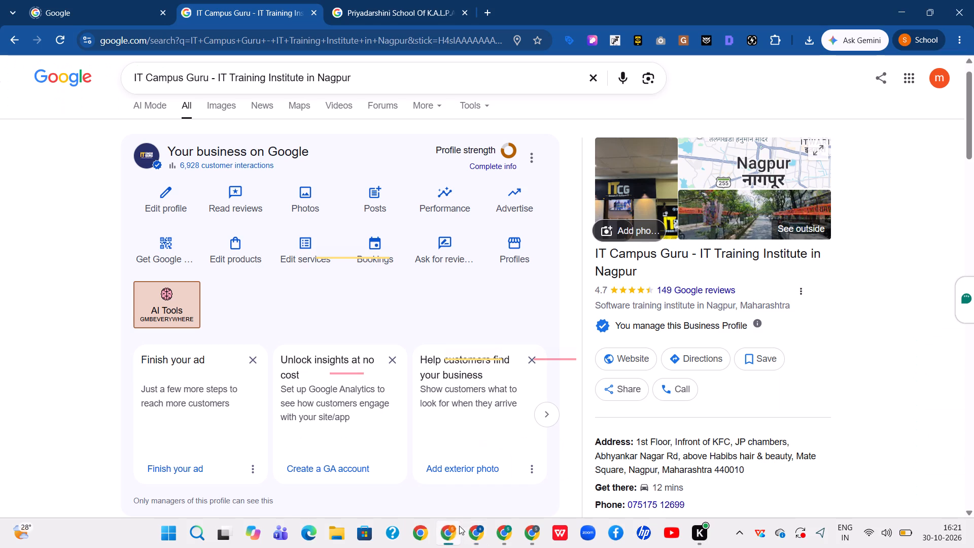
{"action": "left_click", "coordinate": [617, 390]}
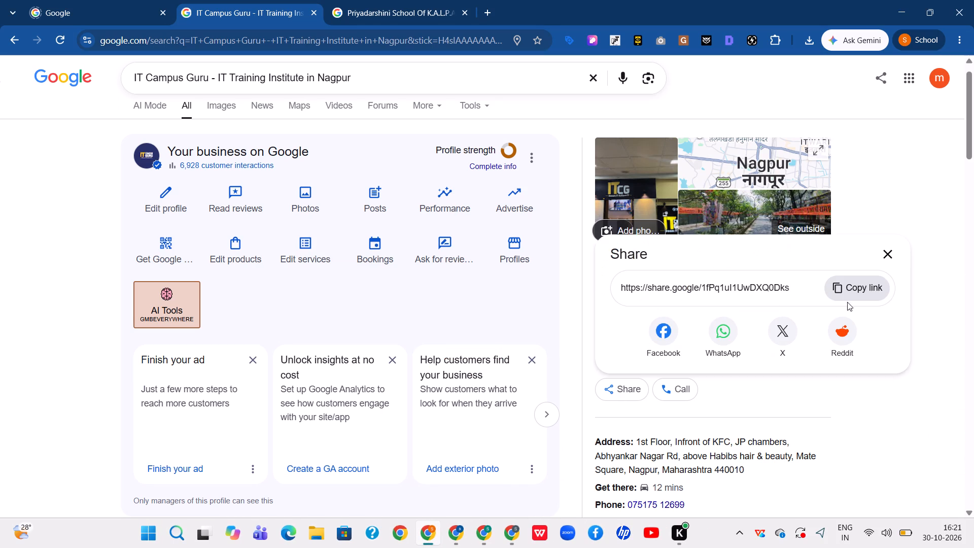
{"action": "left_click", "coordinate": [872, 291]}
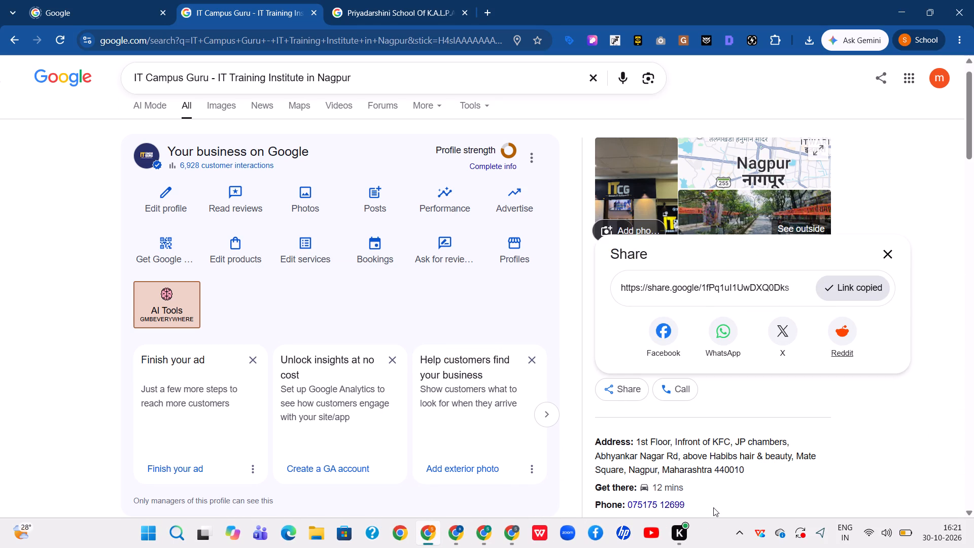
{"action": "double_click", "coordinate": [713, 507]}
{"action": "left_click_drag", "start_coordinate": [713, 507], "coordinate": [671, 427]}
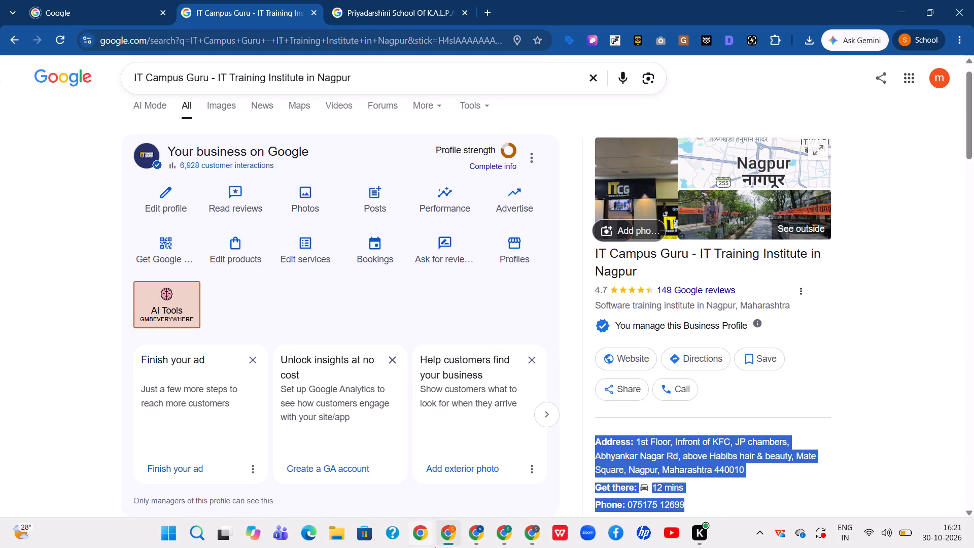
{"action": "left_click", "coordinate": [471, 534]}
{"action": "key", "text": "ctrl+v"}
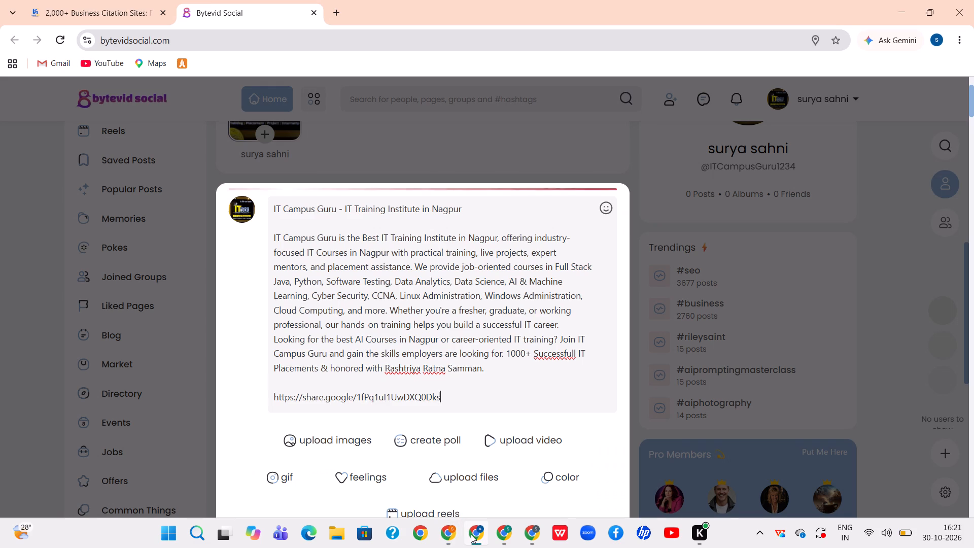
{"action": "key", "text": "Return"}
{"action": "key", "text": "Return"}
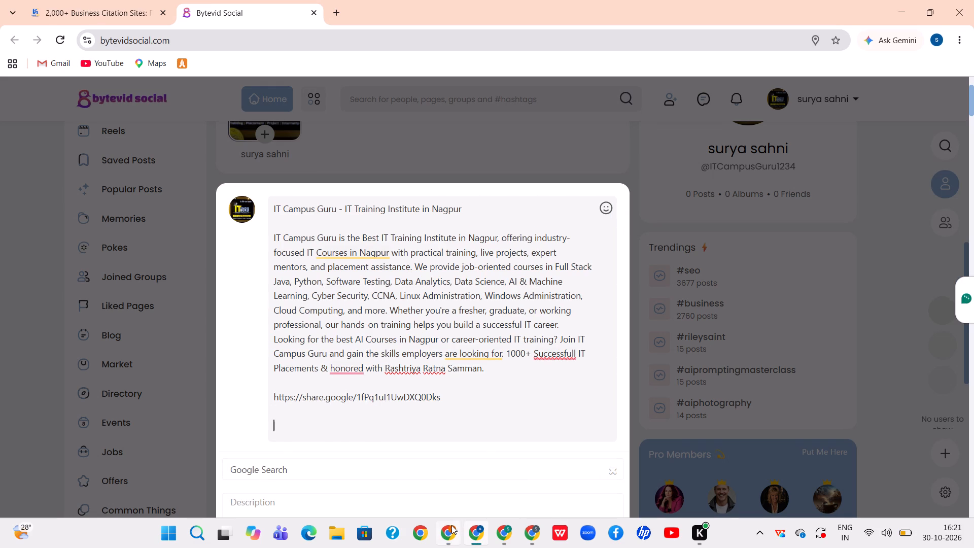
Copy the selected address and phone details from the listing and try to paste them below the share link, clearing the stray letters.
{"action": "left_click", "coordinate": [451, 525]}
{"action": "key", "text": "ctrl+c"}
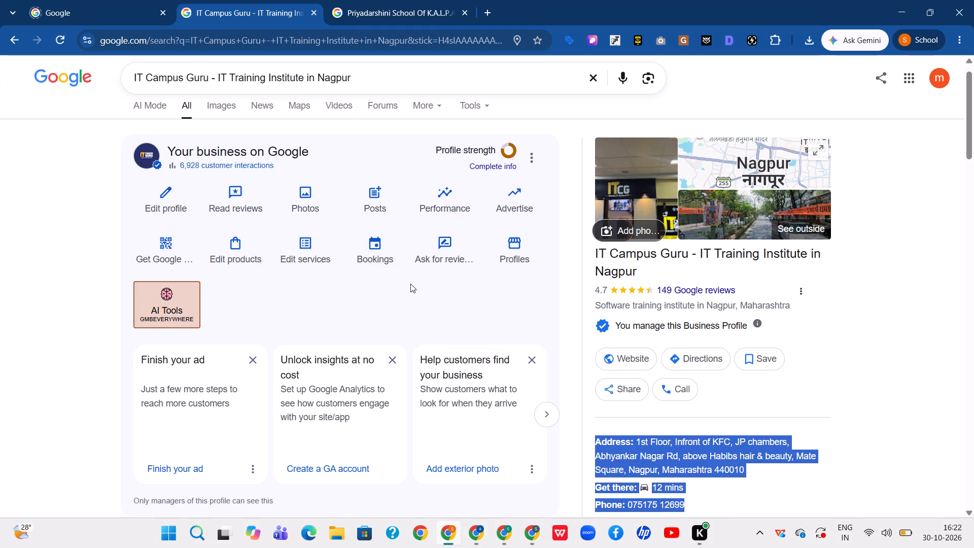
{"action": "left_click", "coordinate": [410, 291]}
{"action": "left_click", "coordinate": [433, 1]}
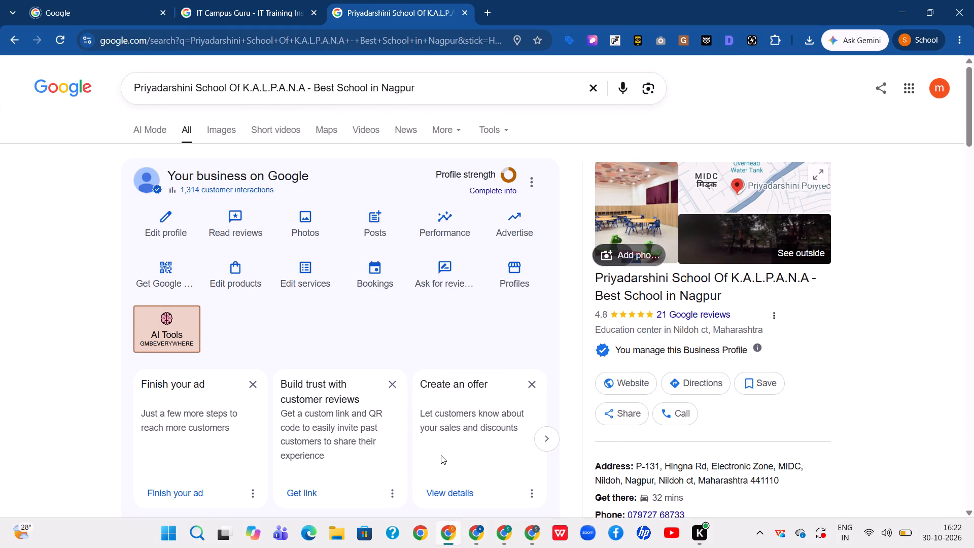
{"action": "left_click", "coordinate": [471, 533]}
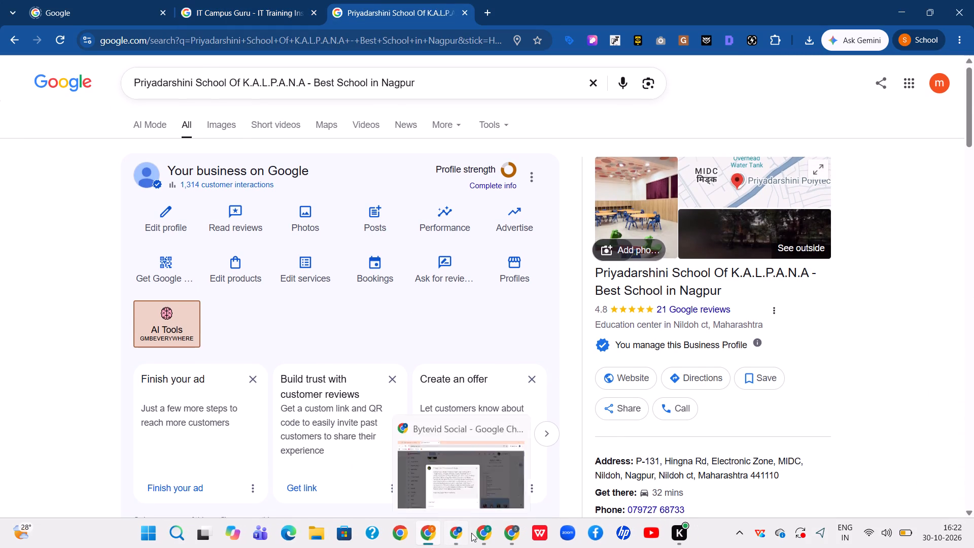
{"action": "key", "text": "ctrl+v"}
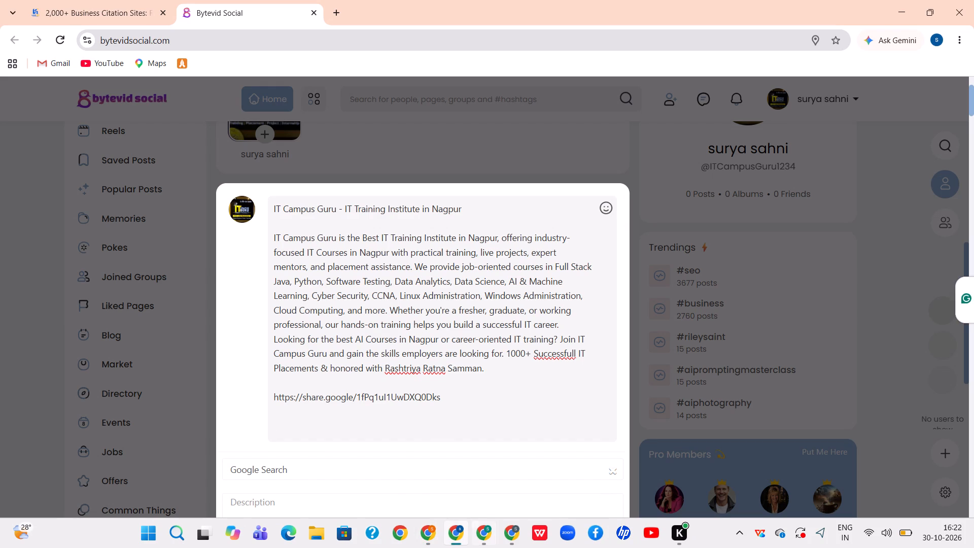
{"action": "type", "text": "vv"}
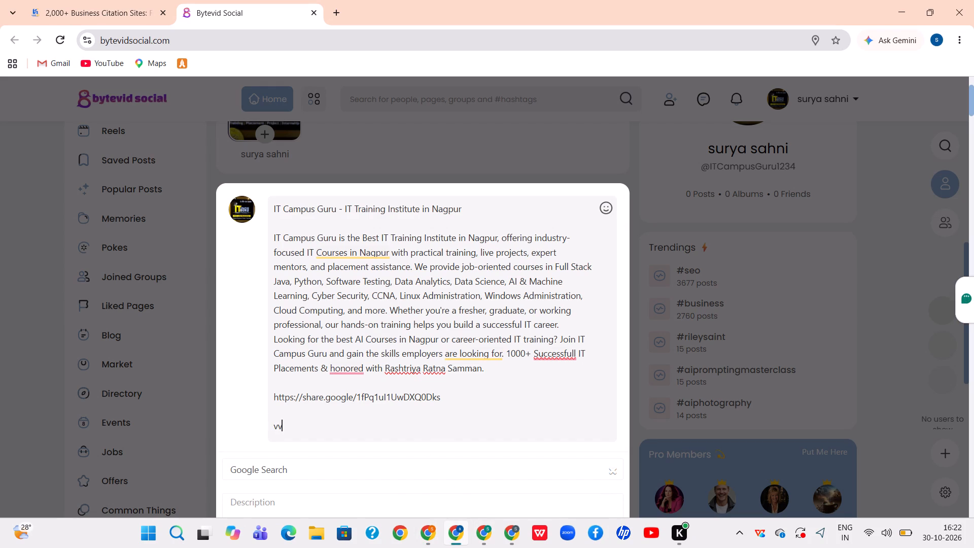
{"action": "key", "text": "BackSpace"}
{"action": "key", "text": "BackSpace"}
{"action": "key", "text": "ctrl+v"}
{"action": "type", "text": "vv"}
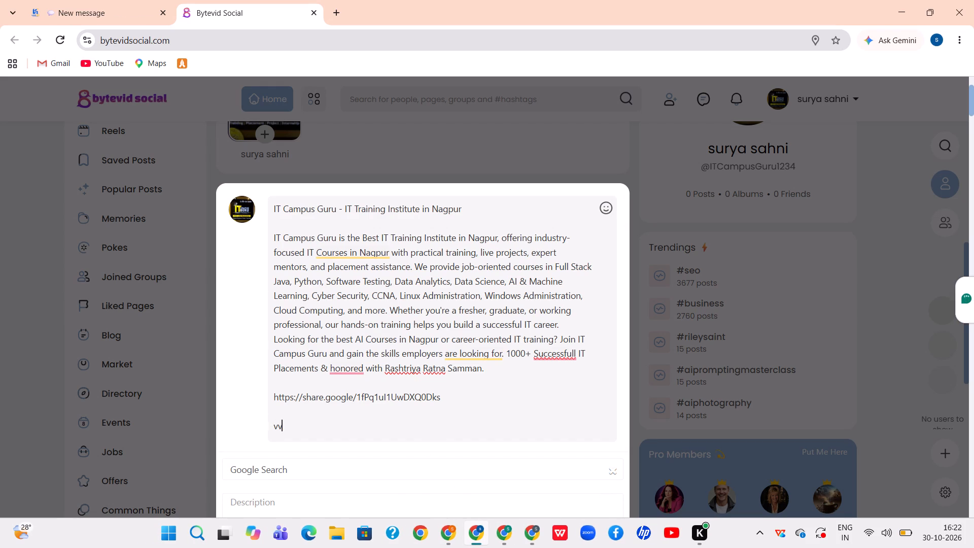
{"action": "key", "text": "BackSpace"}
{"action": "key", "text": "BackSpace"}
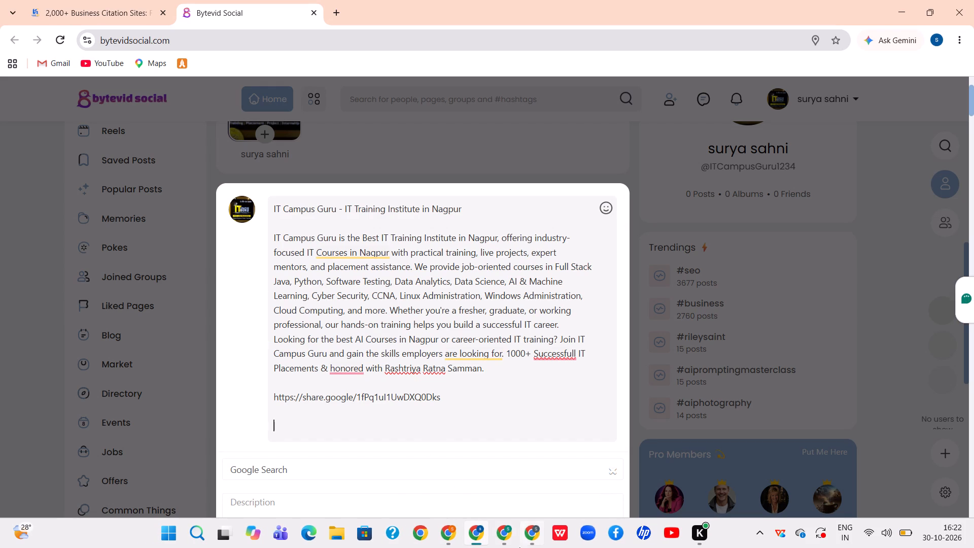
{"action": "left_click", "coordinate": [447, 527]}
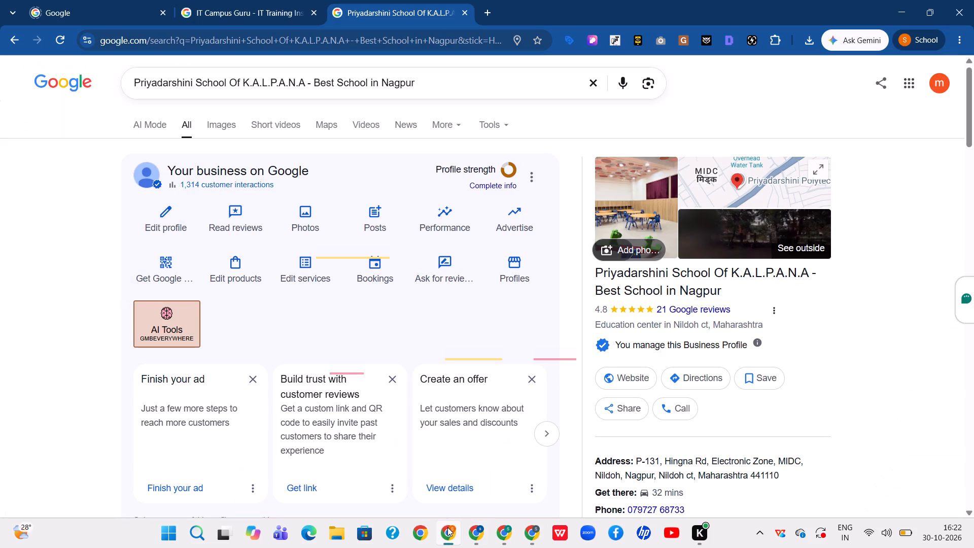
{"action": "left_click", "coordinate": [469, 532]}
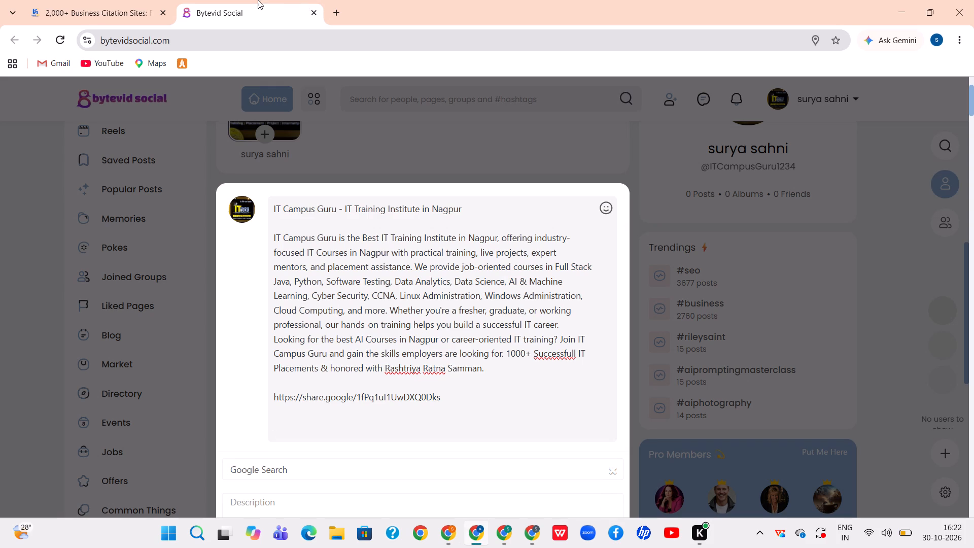
Copy all hashtags from the Google Keep note "Keywords for IT Training Institute" and try to paste them below the post's share link.
{"action": "left_click", "coordinate": [329, 8]}
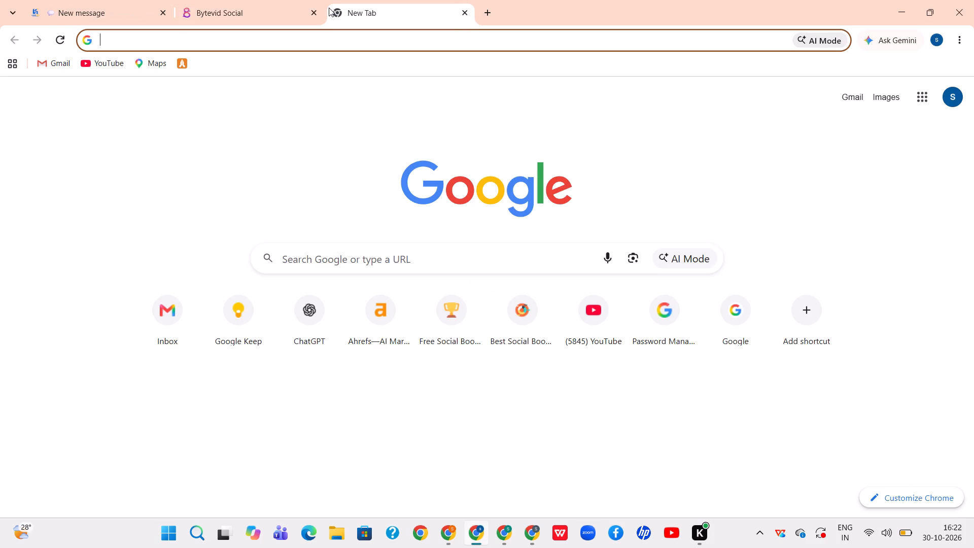
{"action": "type", "text": "kee"}
{"action": "key", "text": "Return"}
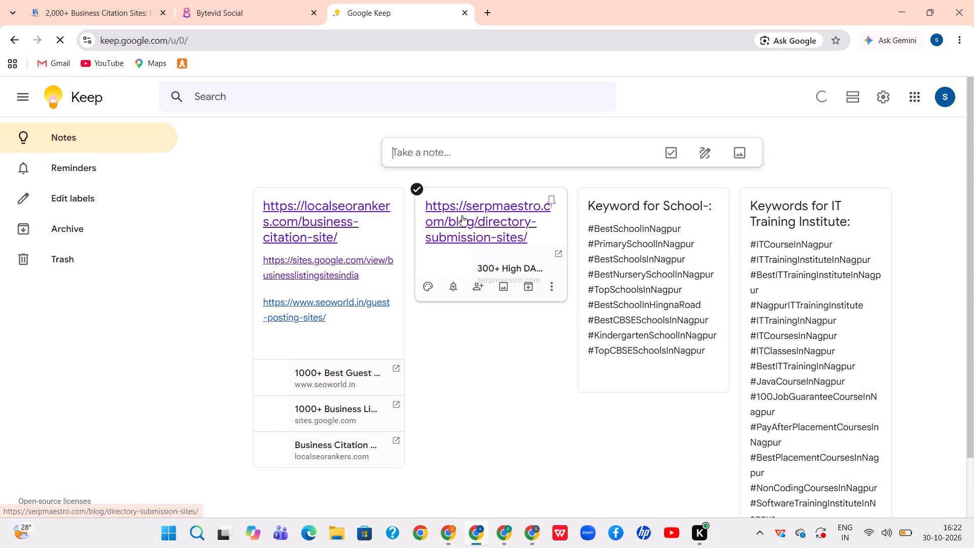
{"action": "left_click", "coordinate": [812, 400]}
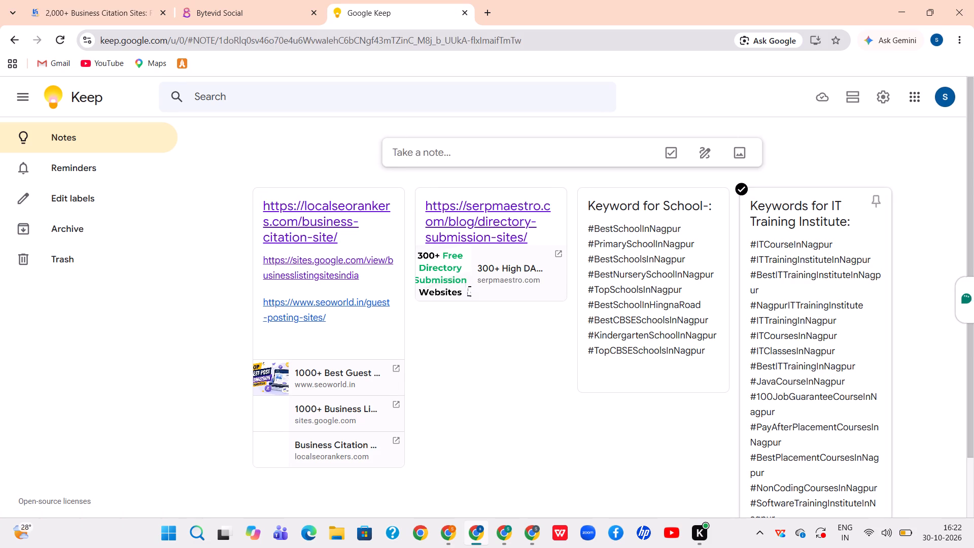
{"action": "key", "text": "ctrl+a"}
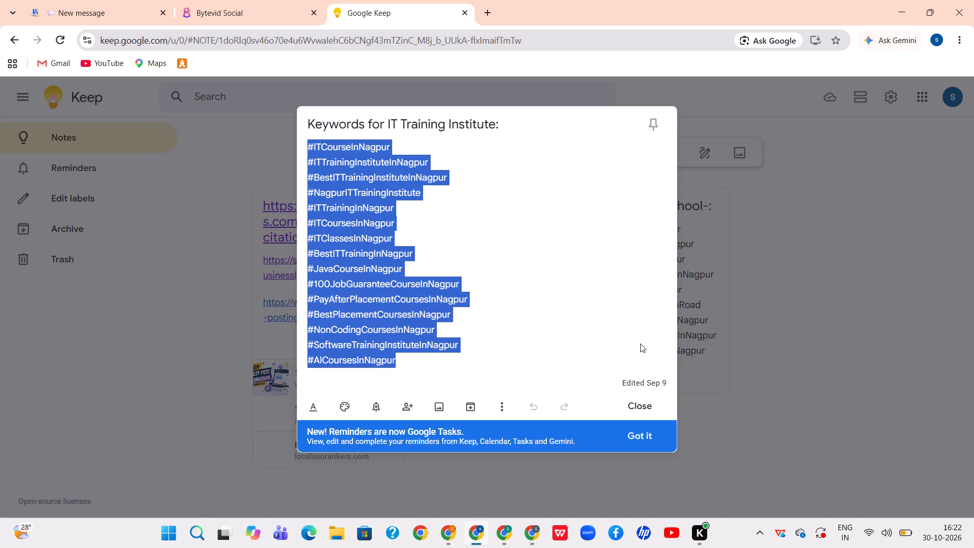
{"action": "key", "text": "ctrl+c"}
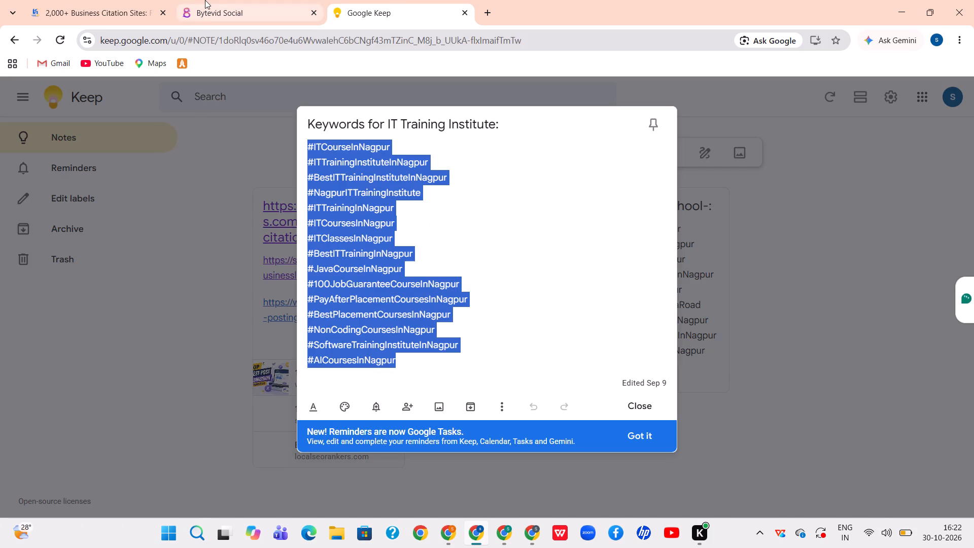
{"action": "left_click", "coordinate": [205, 0]}
{"action": "key", "text": "ctrl+v"}
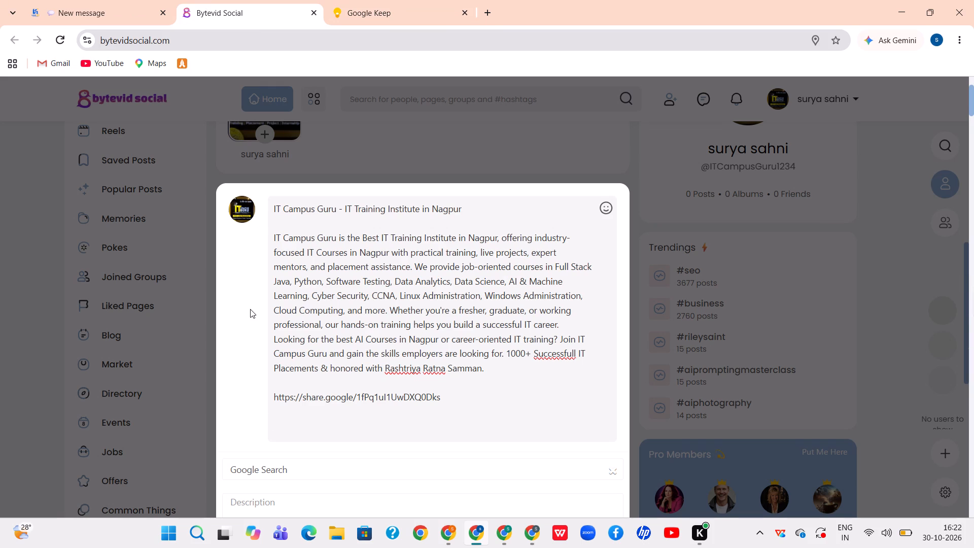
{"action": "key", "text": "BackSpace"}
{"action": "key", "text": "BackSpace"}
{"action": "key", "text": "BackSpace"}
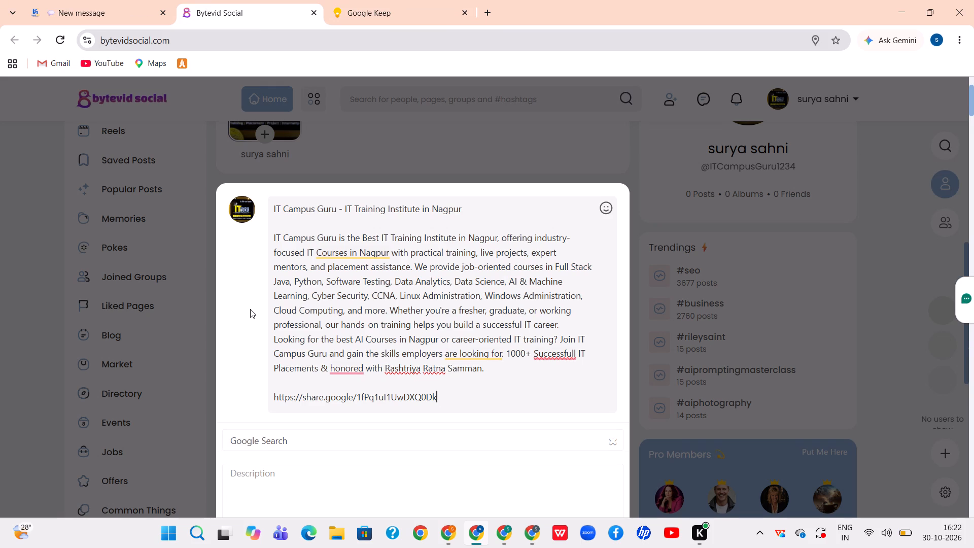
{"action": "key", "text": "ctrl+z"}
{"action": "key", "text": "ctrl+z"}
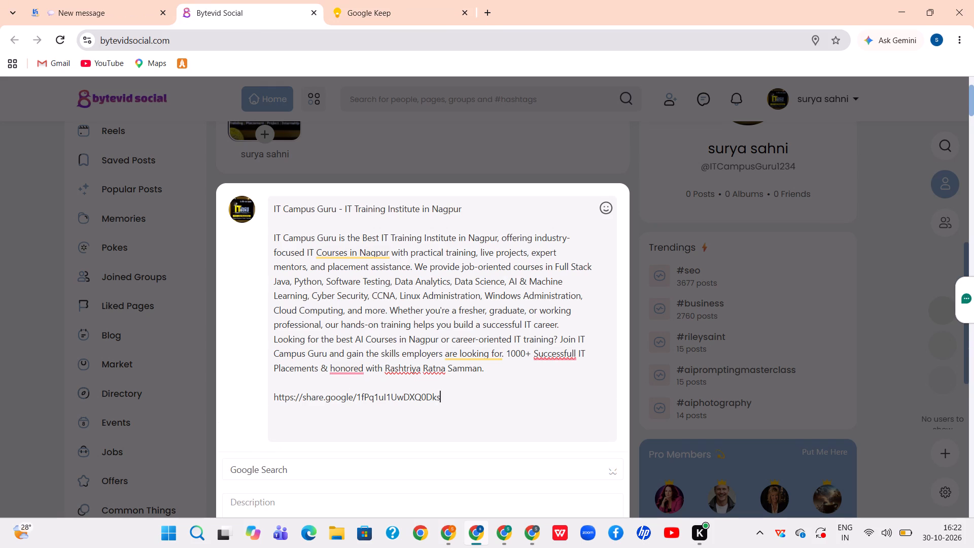
Close the Google Keep tab and share the IT Campus Guru post with everyone.
{"action": "left_click", "coordinate": [463, 11]}
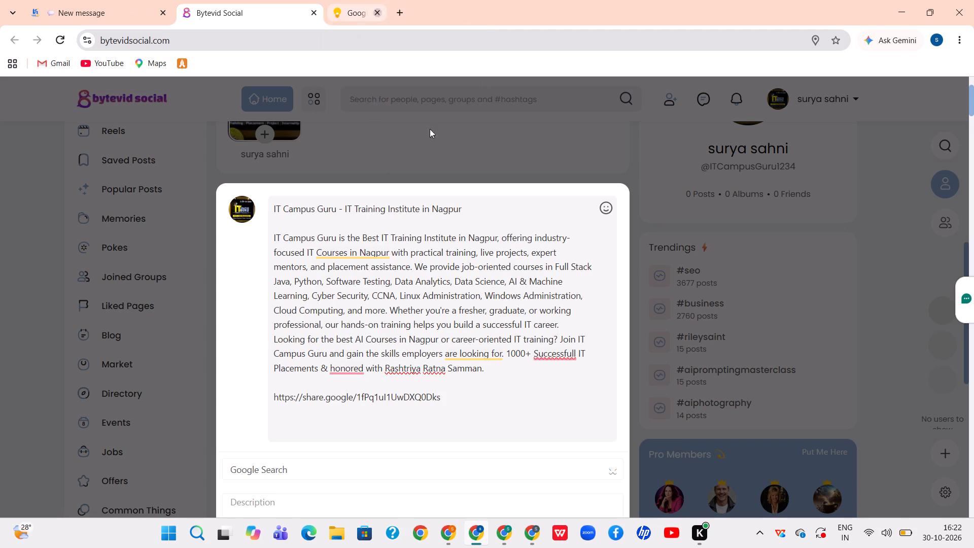
{"action": "scroll", "coordinate": [375, 324], "scroll_direction": "down", "scroll_amount": 4}
{"action": "scroll", "coordinate": [466, 291], "scroll_direction": "up", "scroll_amount": 1}
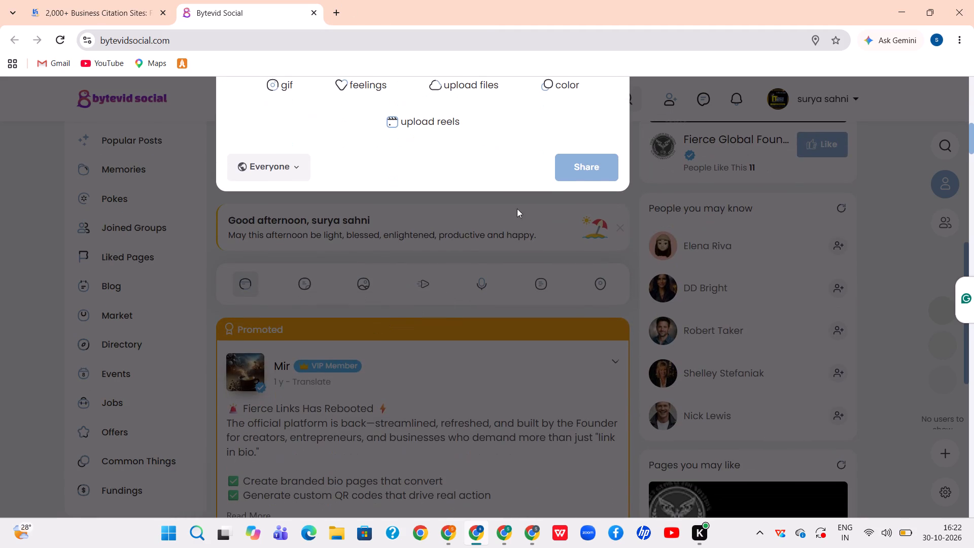
{"action": "left_click", "coordinate": [579, 169]}
Open the published IT Campus Guru post in its own tab, copy its URL, and close both Bytevid Social tabs.
{"action": "scroll", "coordinate": [579, 169], "scroll_direction": "up", "scroll_amount": 2}
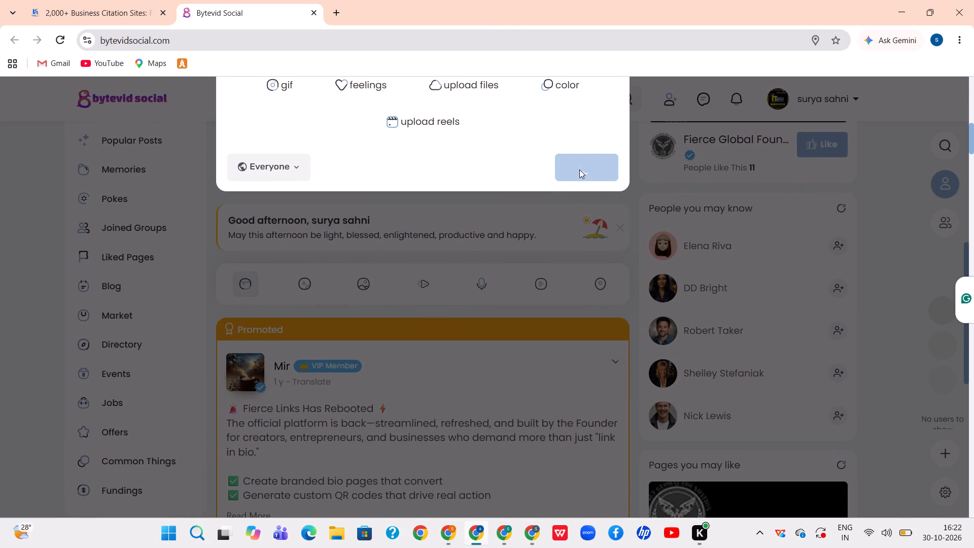
{"action": "scroll", "coordinate": [579, 169], "scroll_direction": "up", "scroll_amount": 5}
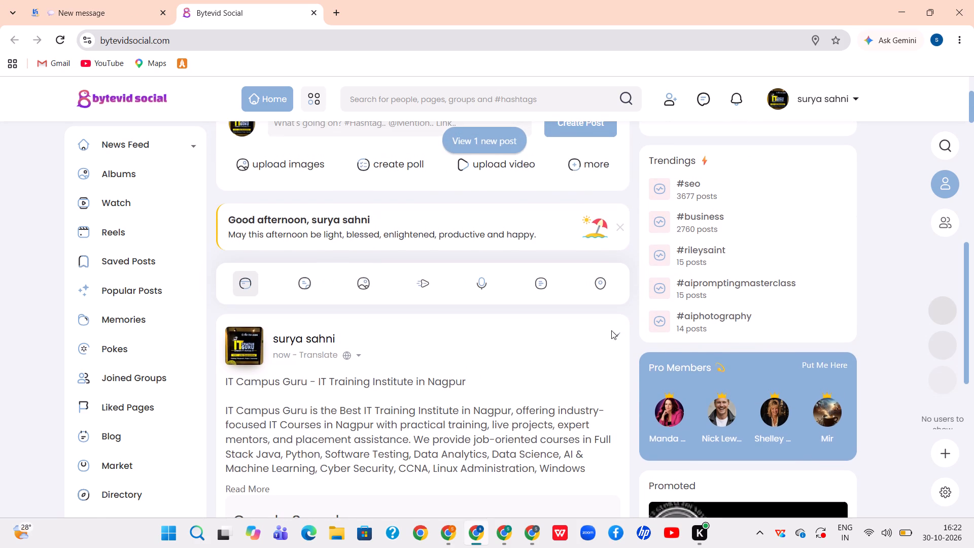
{"action": "left_click", "coordinate": [616, 335]}
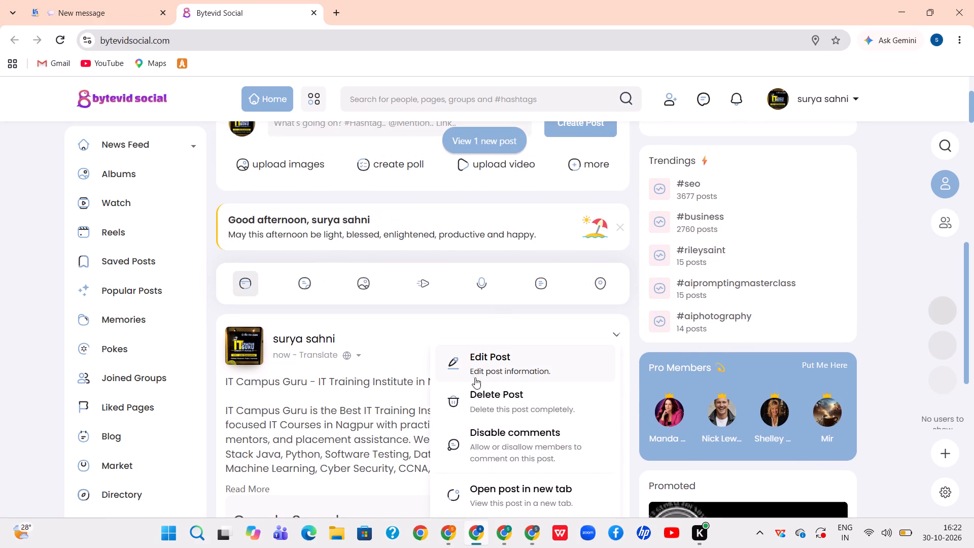
{"action": "scroll", "coordinate": [473, 383], "scroll_direction": "down", "scroll_amount": 1}
{"action": "left_click", "coordinate": [494, 408]}
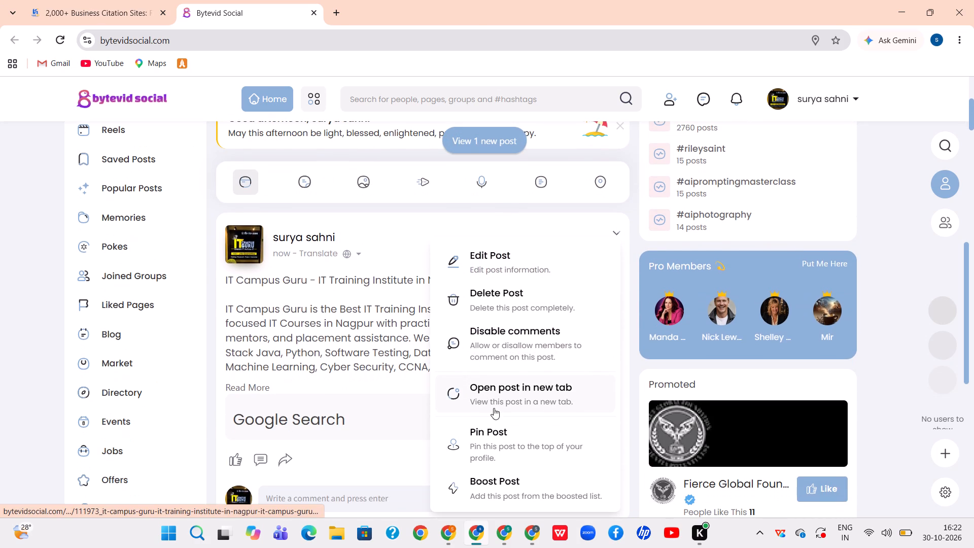
{"action": "left_click", "coordinate": [283, 36]}
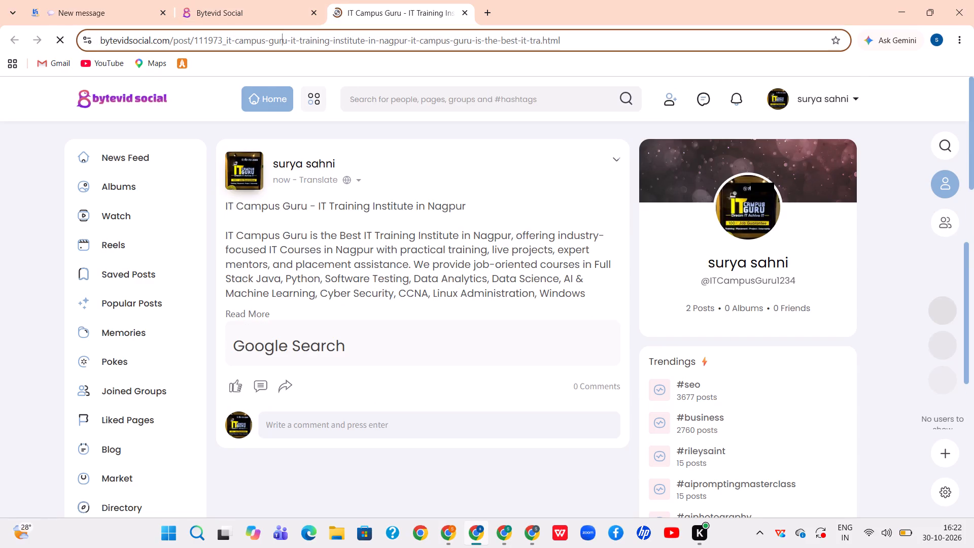
{"action": "key", "text": "ctrl+c"}
{"action": "left_click", "coordinate": [311, 11]}
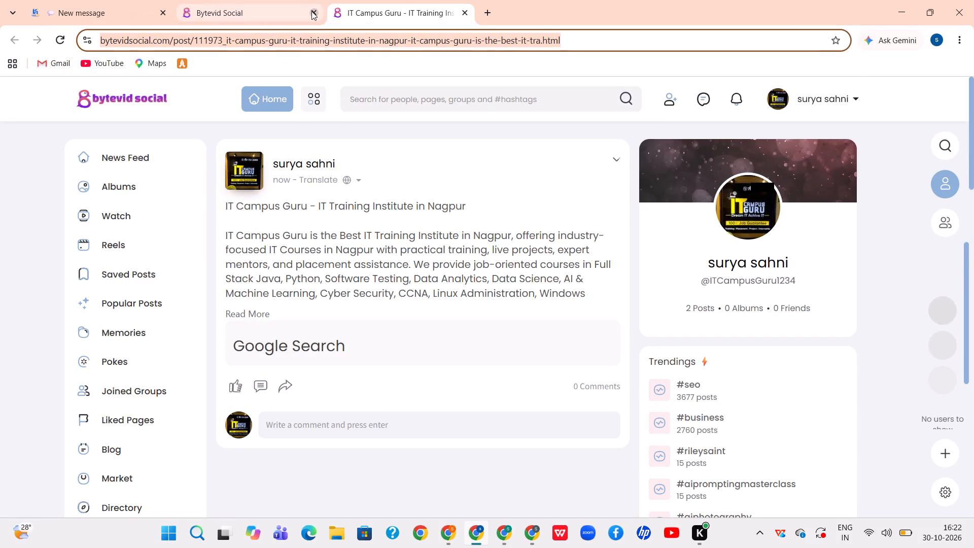
{"action": "left_click", "coordinate": [311, 11]}
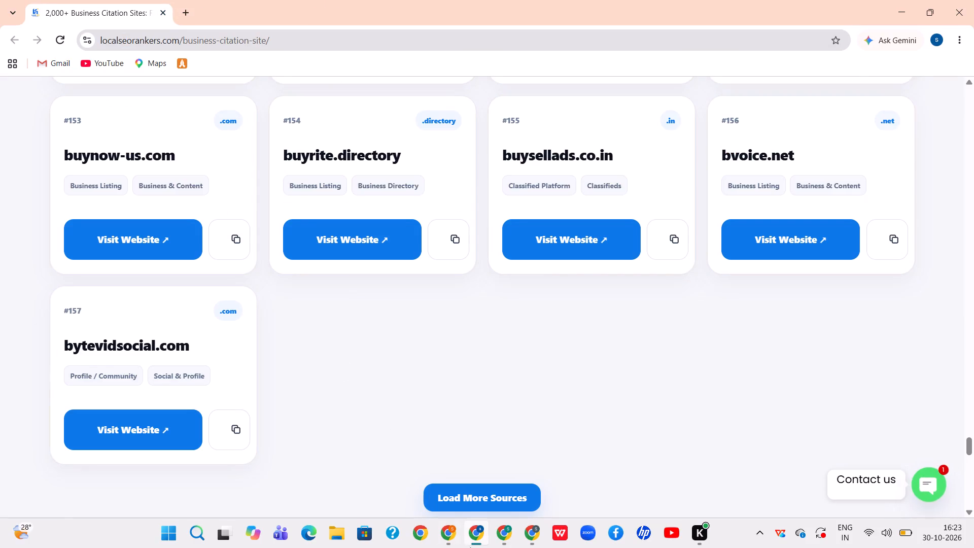
Switch to the Mds backlinks spreadsheet and paste the copied post URL into cell H3457 beside the date 30/10/2026.
{"action": "left_click", "coordinate": [527, 537]}
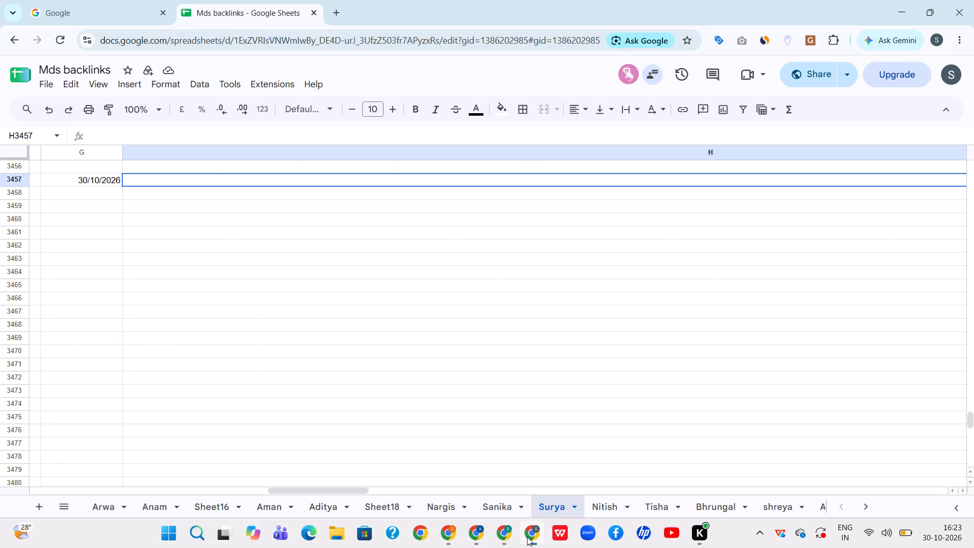
{"action": "key", "text": "ctrl+v"}
Select the empty cell D3644 beside the 30/10/2026 date in column C of the Surya sheet.
{"action": "key", "text": "Left"}
{"action": "key", "text": "Left"}
{"action": "key", "text": "Left"}
{"action": "key", "text": "Left"}
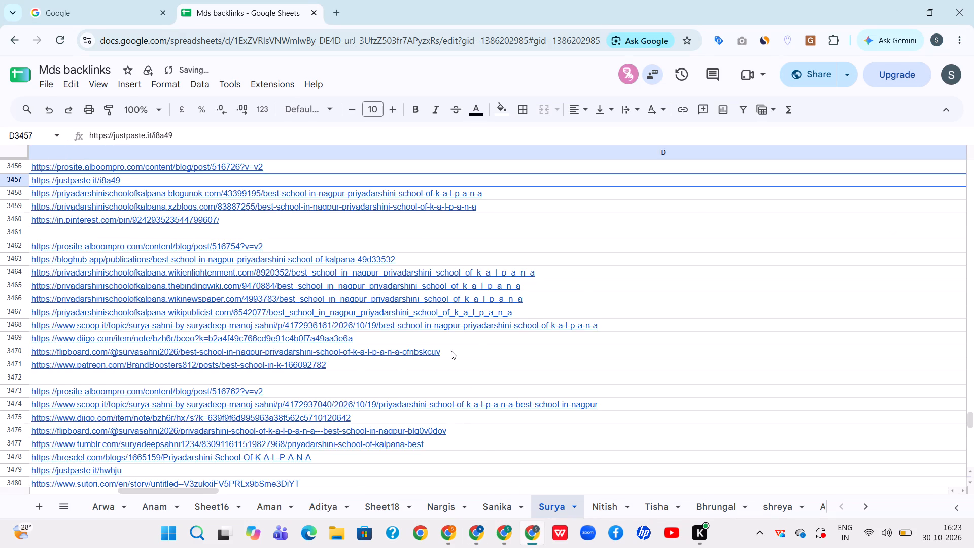
{"action": "key", "text": "Left"}
{"action": "key", "text": "Page_Down"}
{"action": "key", "text": "Page_Down"}
{"action": "key", "text": "Page_Down"}
{"action": "key", "text": "Page_Down"}
{"action": "key", "text": "Page_Down"}
{"action": "key", "text": "Page_Down"}
{"action": "key", "text": "Page_Down"}
{"action": "key", "text": "Page_Down"}
{"action": "key", "text": "Page_Down"}
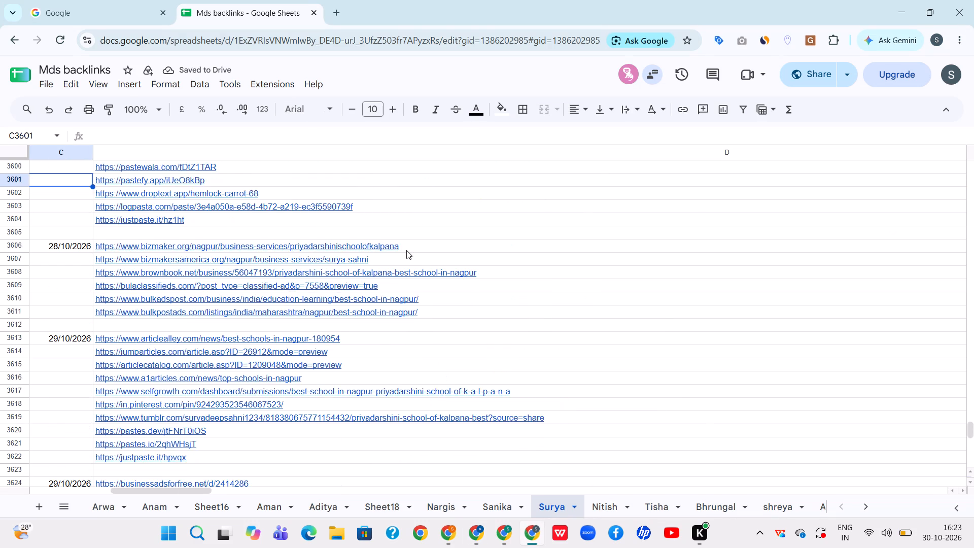
{"action": "key", "text": "Page_Down"}
{"action": "scroll", "coordinate": [406, 250], "scroll_direction": "left", "scroll_amount": 1}
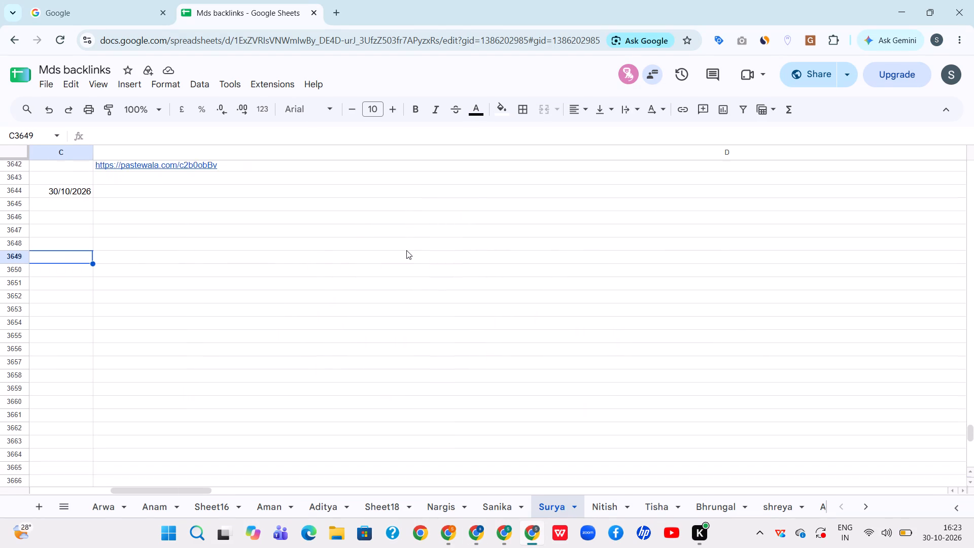
{"action": "scroll", "coordinate": [406, 250], "scroll_direction": "left", "scroll_amount": 1}
{"action": "scroll", "coordinate": [406, 250], "scroll_direction": "down", "scroll_amount": 2}
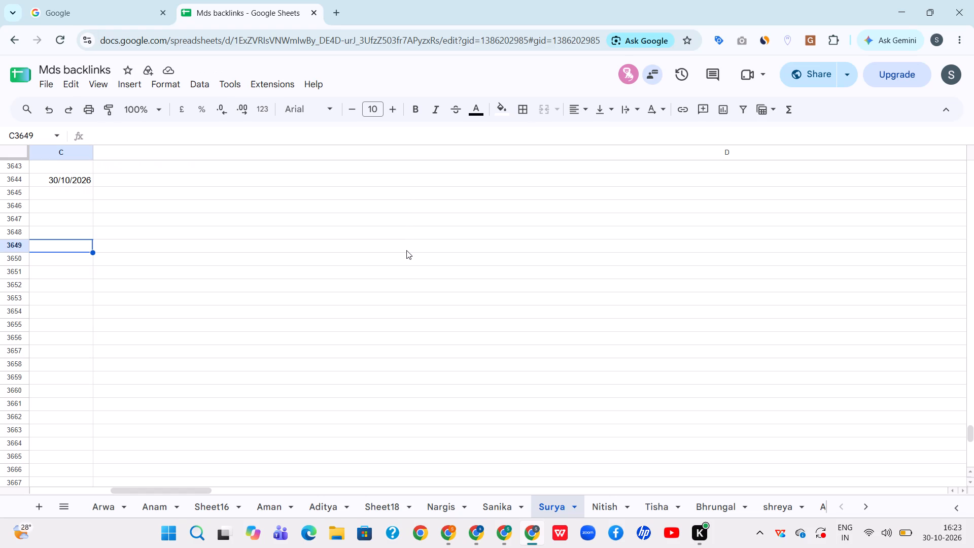
{"action": "left_click", "coordinate": [367, 180]}
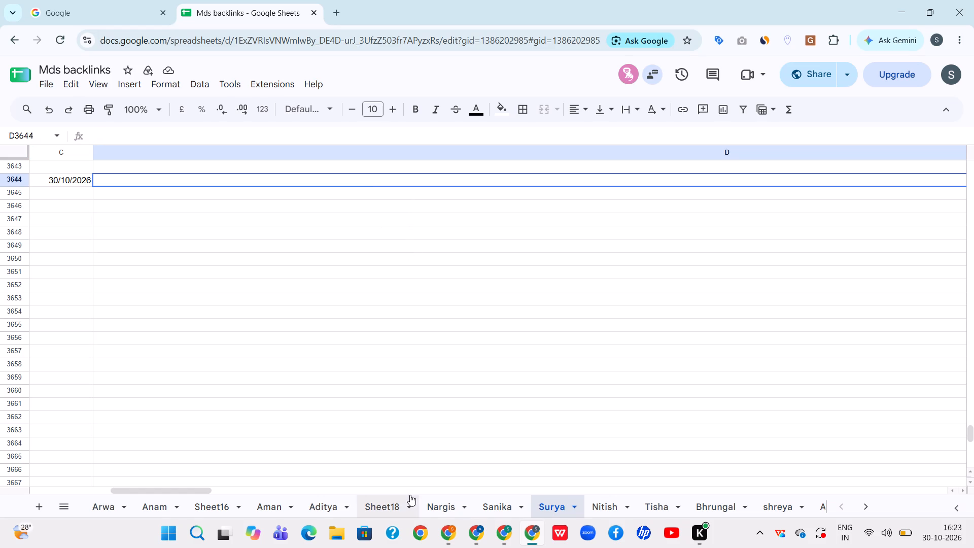
Switch to the other Chrome profile's bytevidsocial.com sign-in page and allow the site to show notifications.
{"action": "left_click_drag", "start_coordinate": [504, 535], "coordinate": [474, 522]}
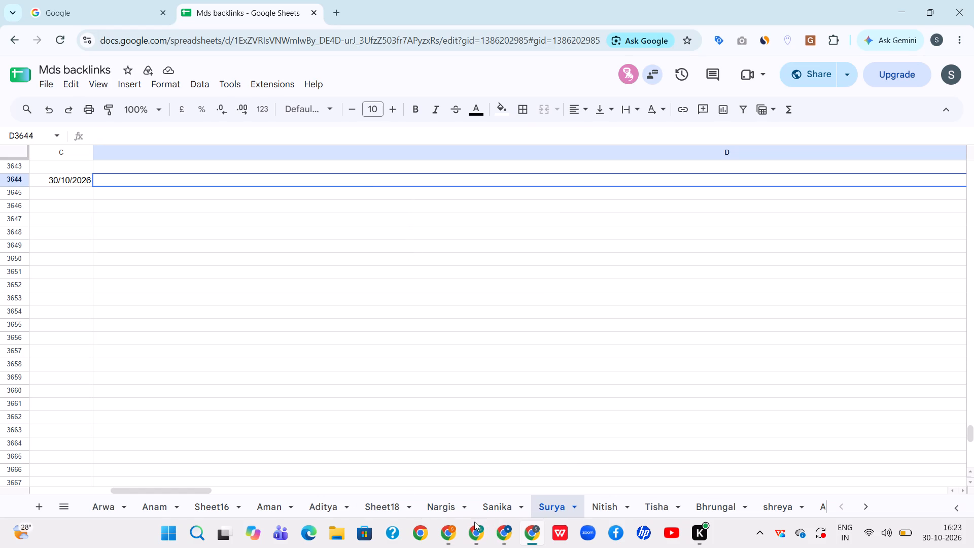
{"action": "left_click", "coordinate": [474, 522]}
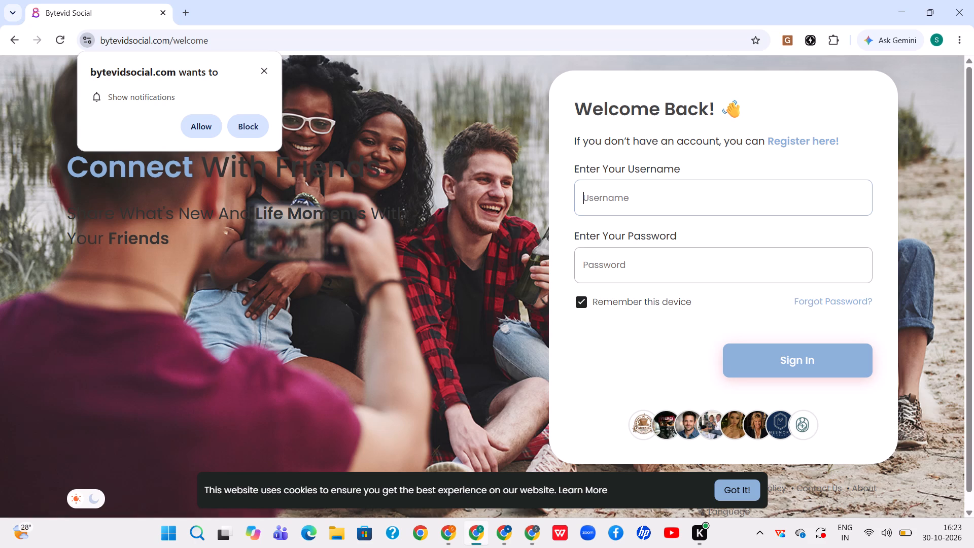
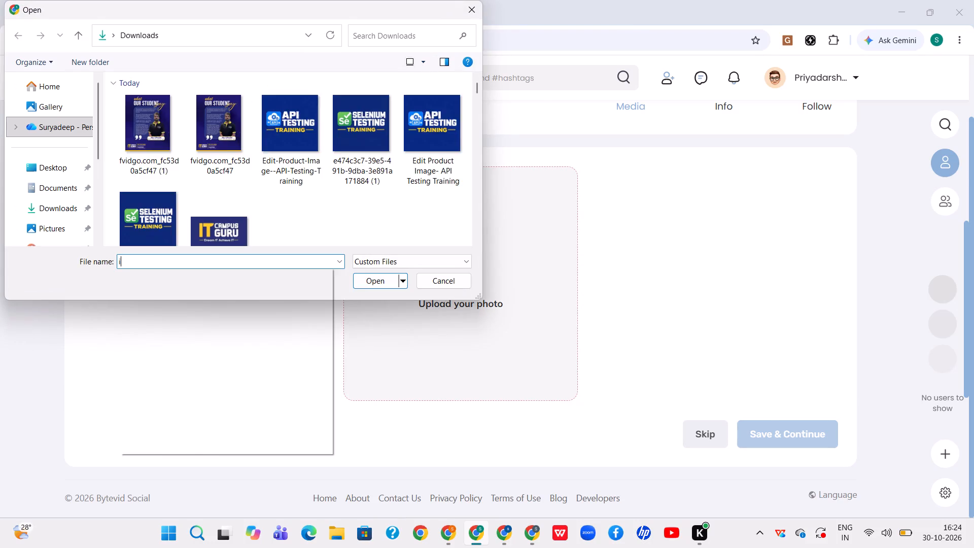
Upload images (1).jpg from the Downloads folder as the new Bytevid Social account's profile photo.
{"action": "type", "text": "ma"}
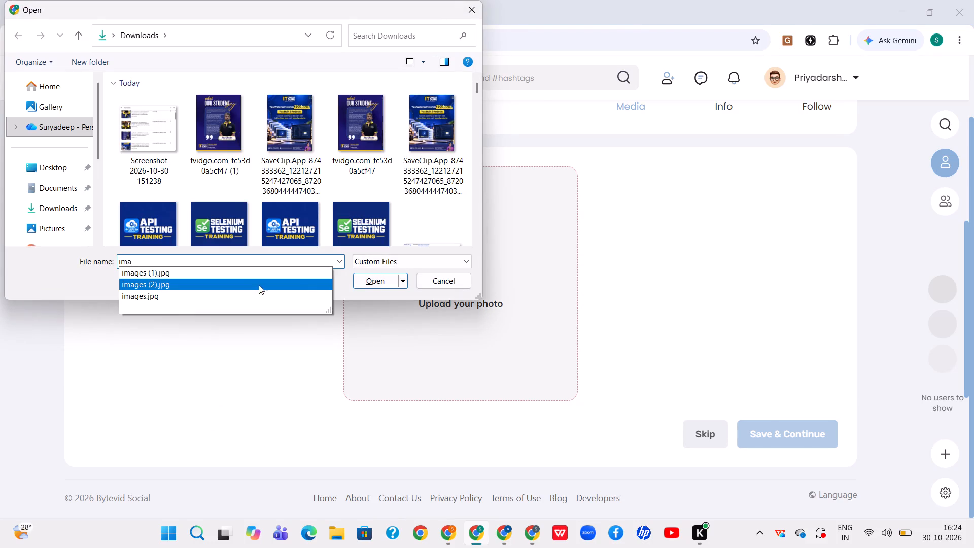
{"action": "left_click", "coordinate": [240, 272]}
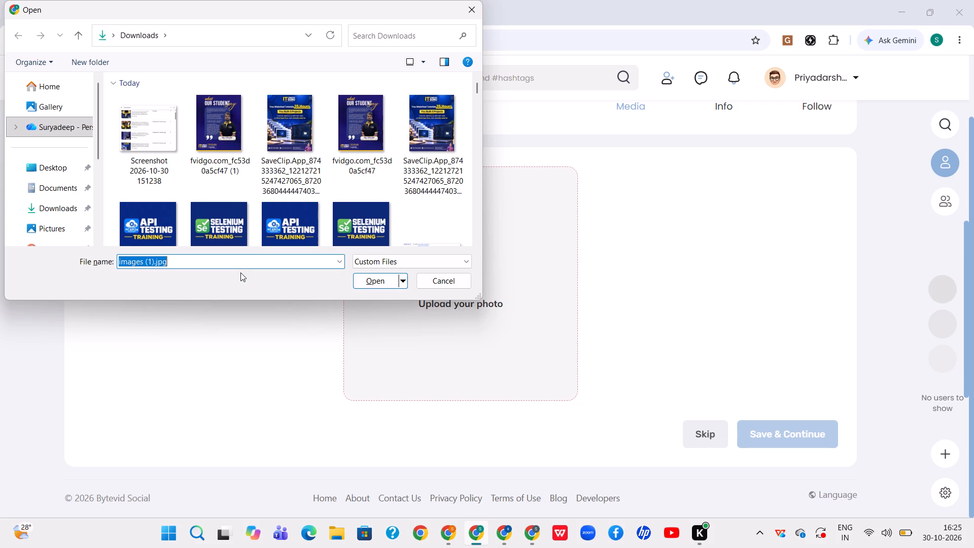
{"action": "key", "text": "Return"}
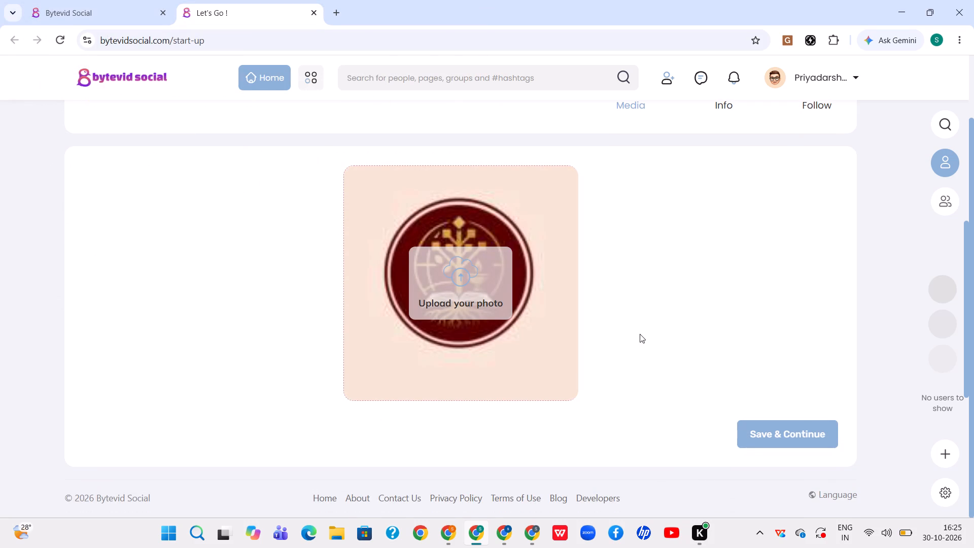
Save the uploaded maroon circular emblem as the profile photo and continue the account's start-up setup.
{"action": "left_click", "coordinate": [750, 427]}
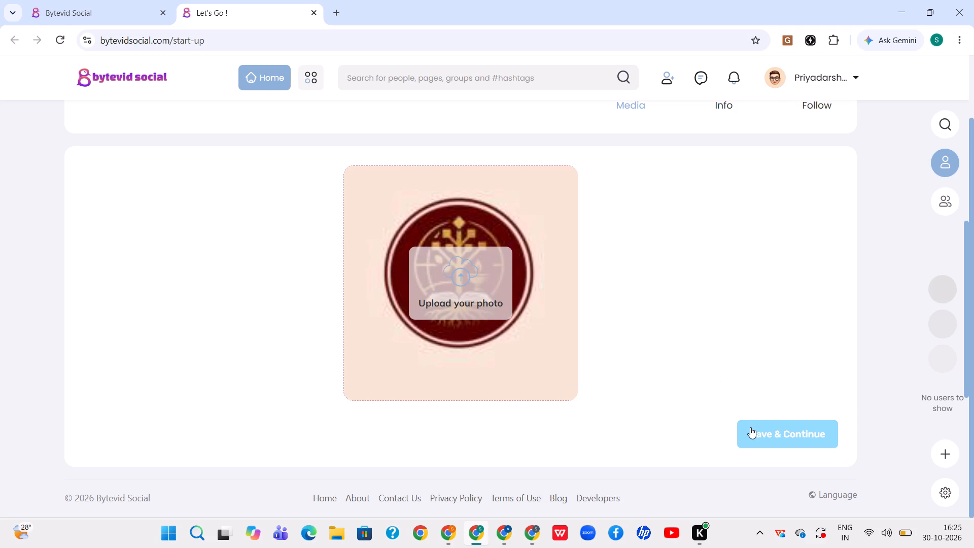
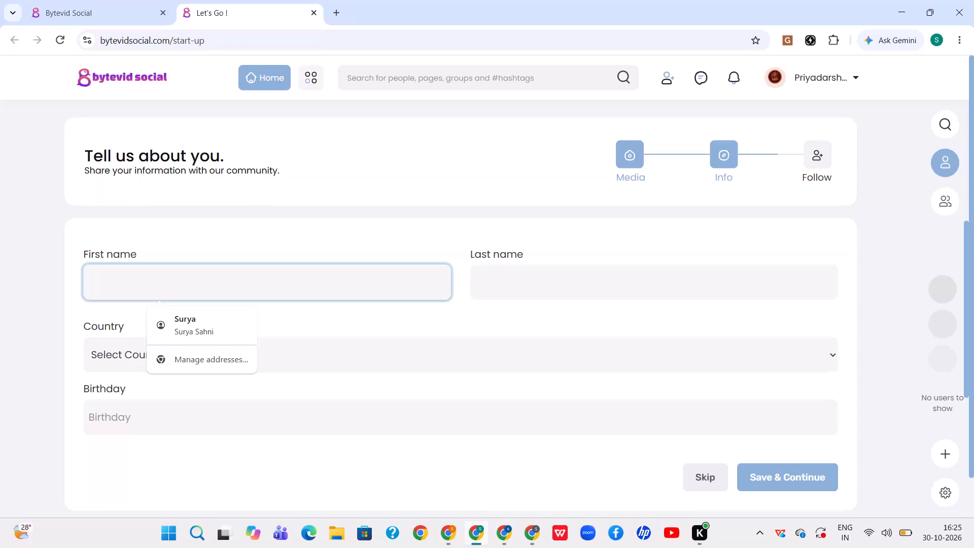
Enter the first name Priyadarshini School and last name of Kalpana, and set the country to India.
{"action": "type", "text": "Priyadarshini School"}
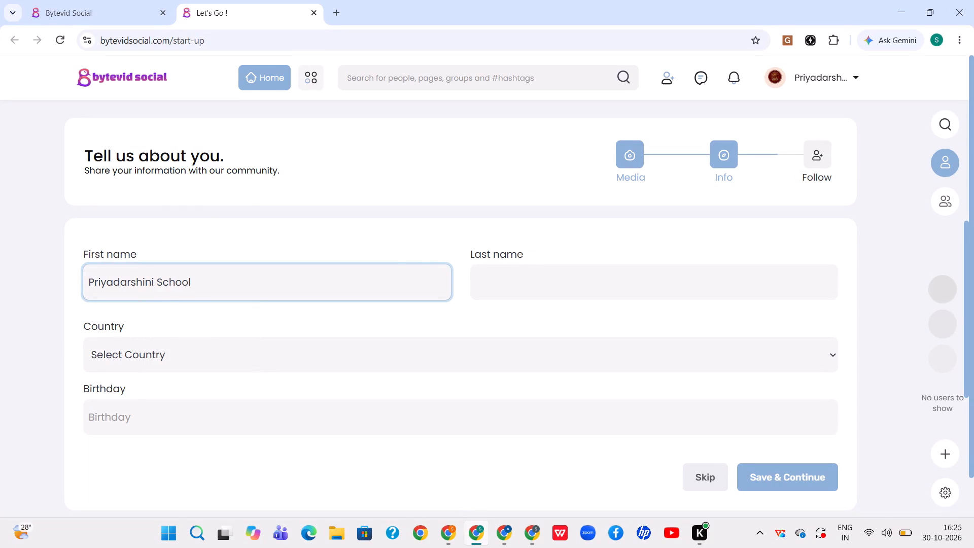
{"action": "left_click", "coordinate": [494, 282]}
{"action": "key", "text": "o"}
{"action": "type", "text": "f Kalpana"}
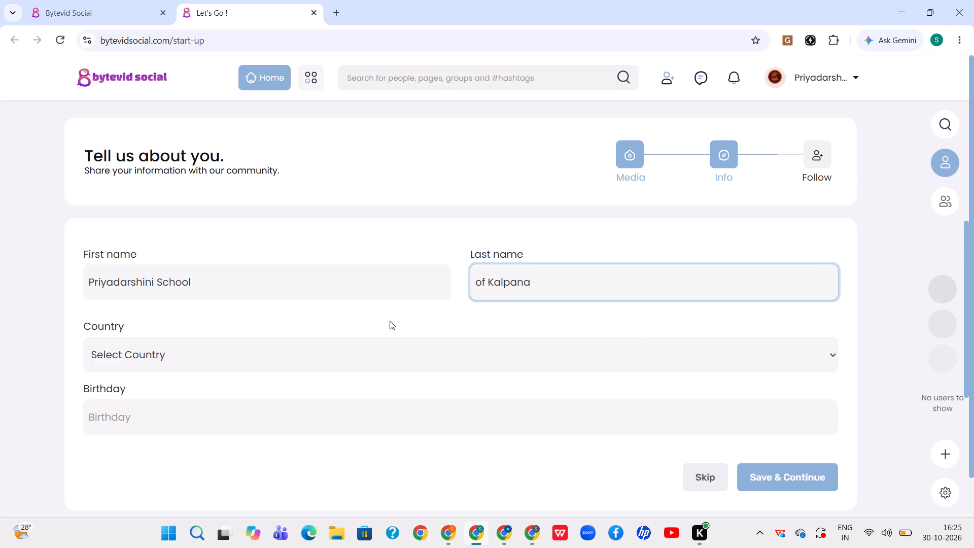
{"action": "left_click", "coordinate": [319, 356]}
{"action": "key", "text": "i"}
{"action": "type", "text": "nn"}
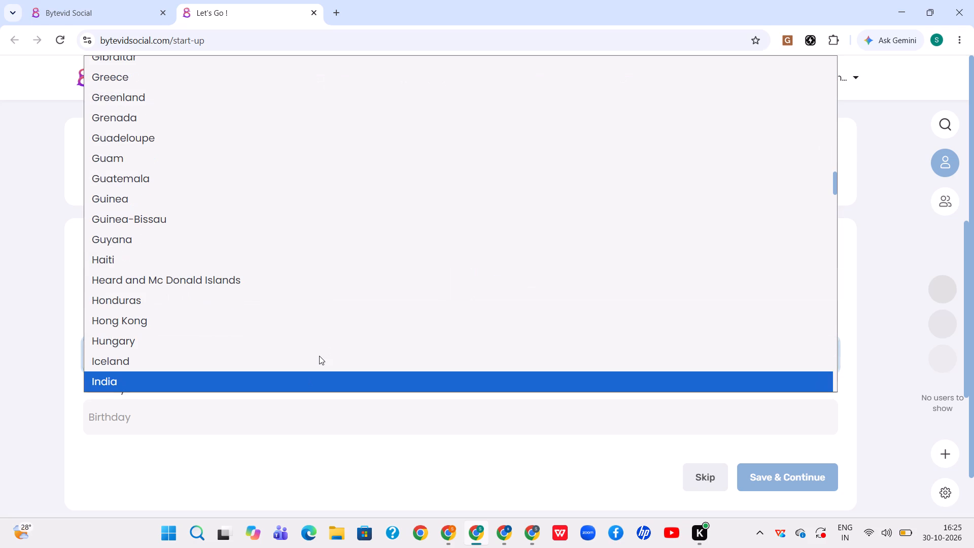
{"action": "key", "text": "Return"}
Set the birthday using a date in October 2001 and save the account's start-up information.
{"action": "scroll", "coordinate": [319, 356], "scroll_direction": "down", "scroll_amount": 1}
{"action": "left_click", "coordinate": [318, 370]}
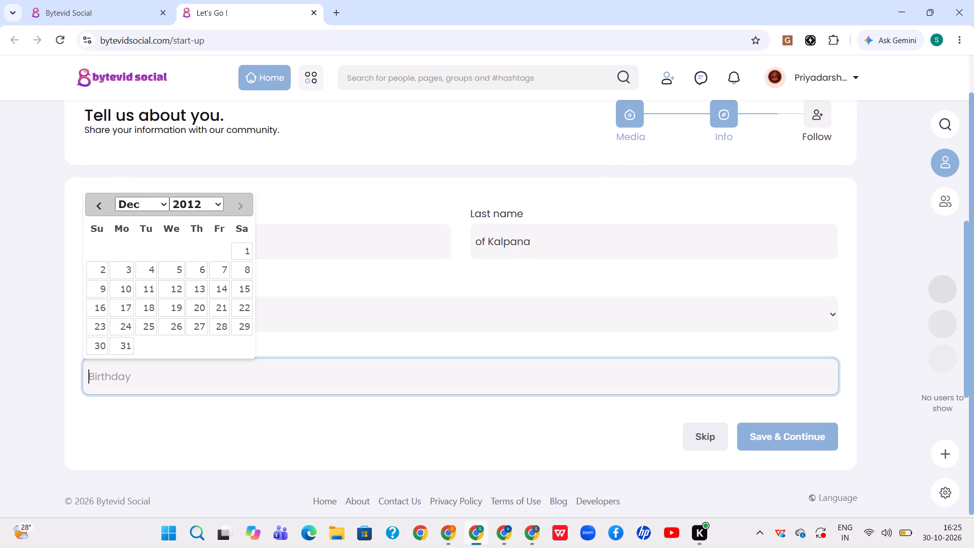
{"action": "left_click", "coordinate": [132, 202]}
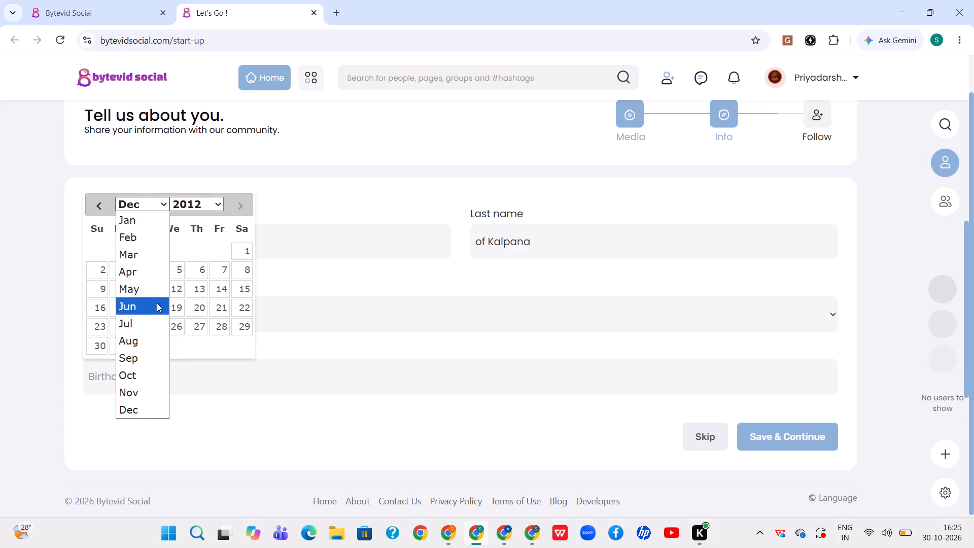
{"action": "left_click", "coordinate": [142, 370]}
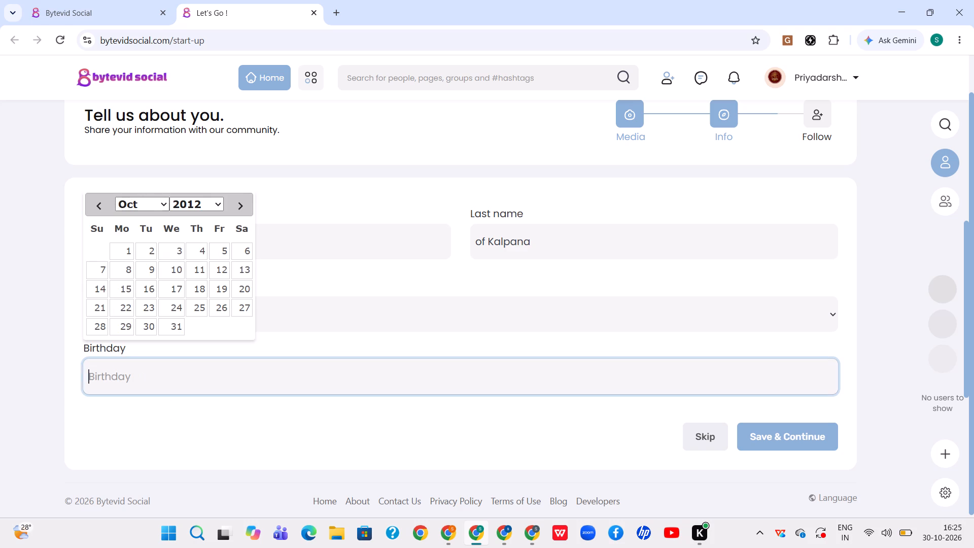
{"action": "left_click", "coordinate": [185, 198]}
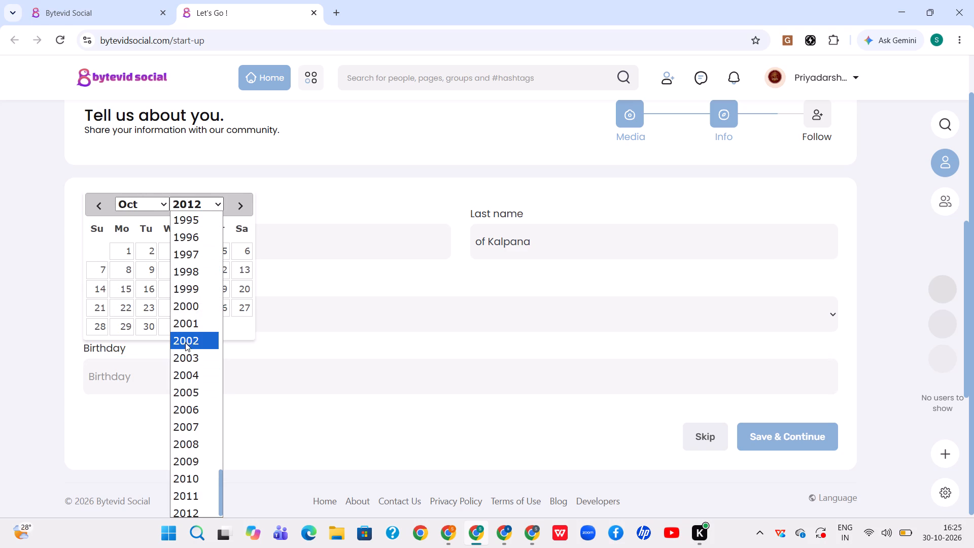
{"action": "left_click", "coordinate": [185, 325]}
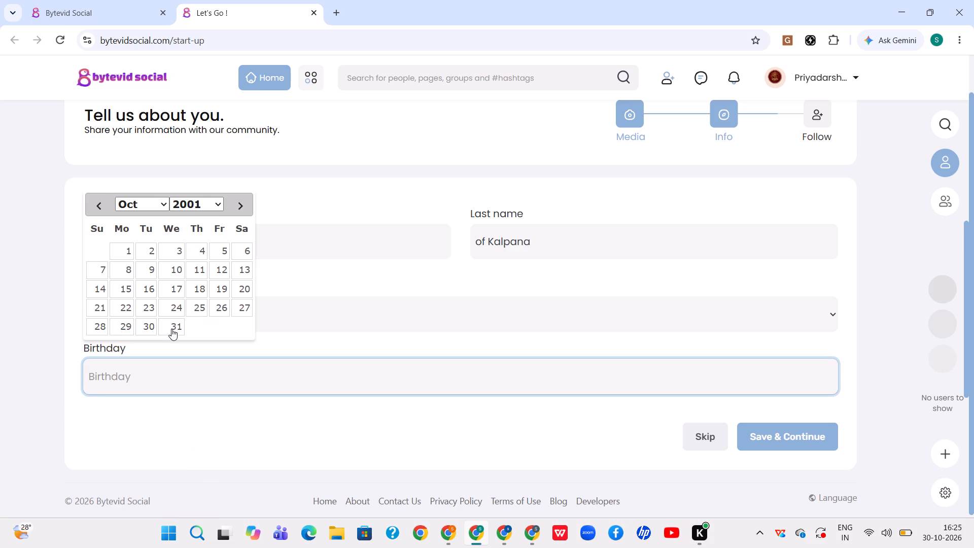
{"action": "left_click", "coordinate": [172, 329]}
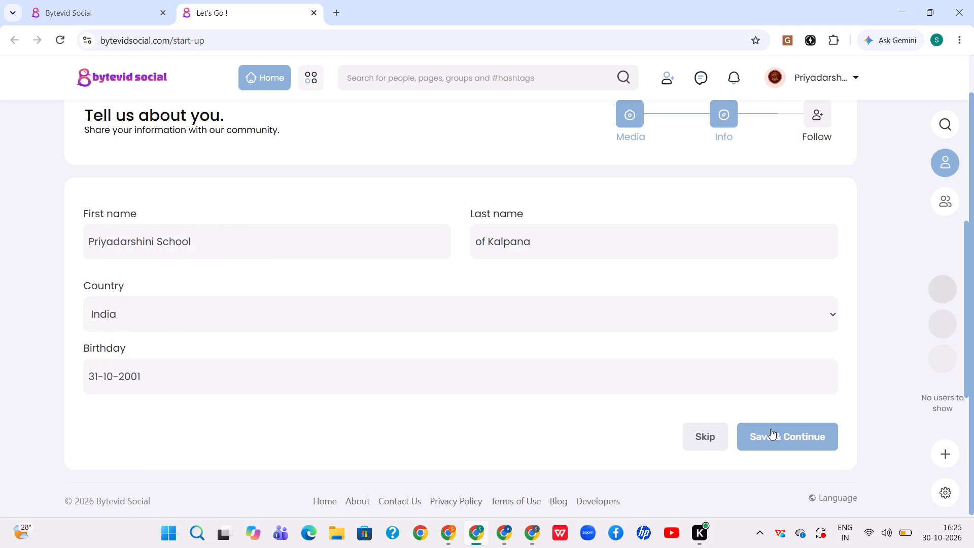
{"action": "left_click", "coordinate": [770, 433]}
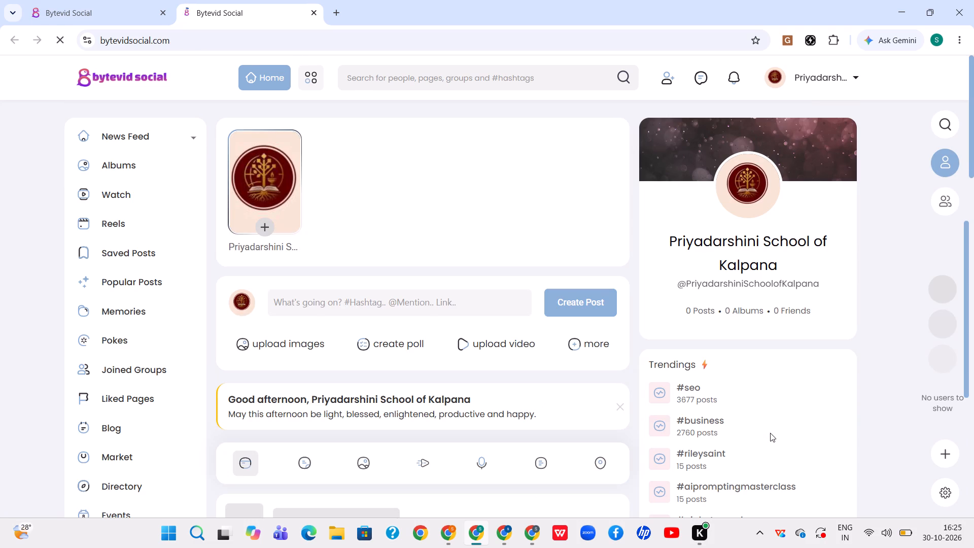
Start a new post and allow bytevidsocial.com to know the location while visiting the site.
{"action": "left_click", "coordinate": [615, 305]}
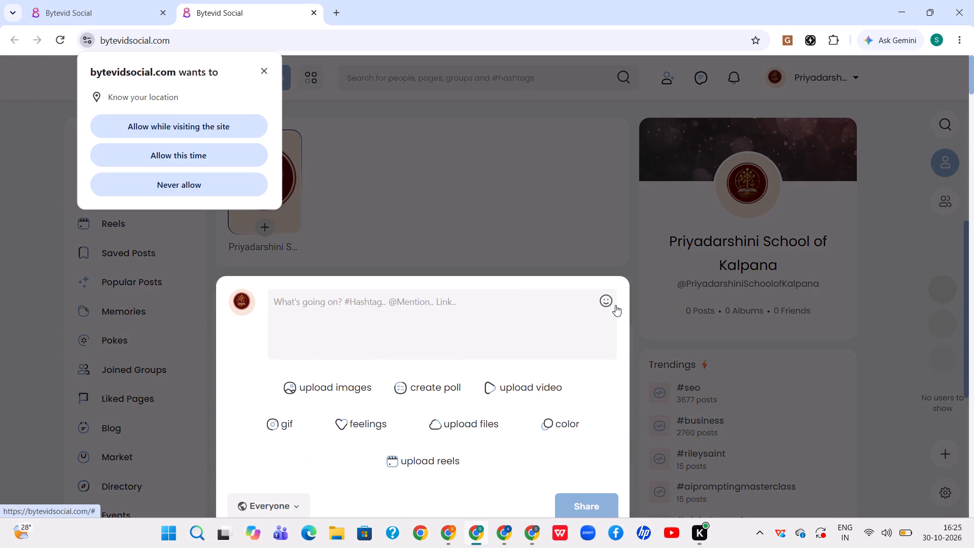
{"action": "left_click", "coordinate": [233, 131]}
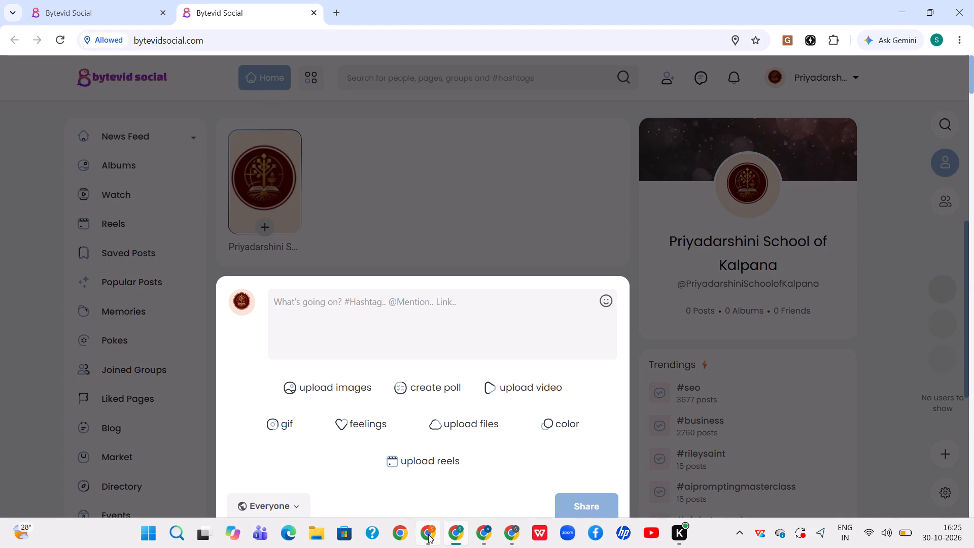
Head the post with the business title copied from the school's Google profile, leaving that profile's full description text selected.
{"action": "left_click", "coordinate": [428, 534]}
{"action": "triple_click", "coordinate": [635, 285]}
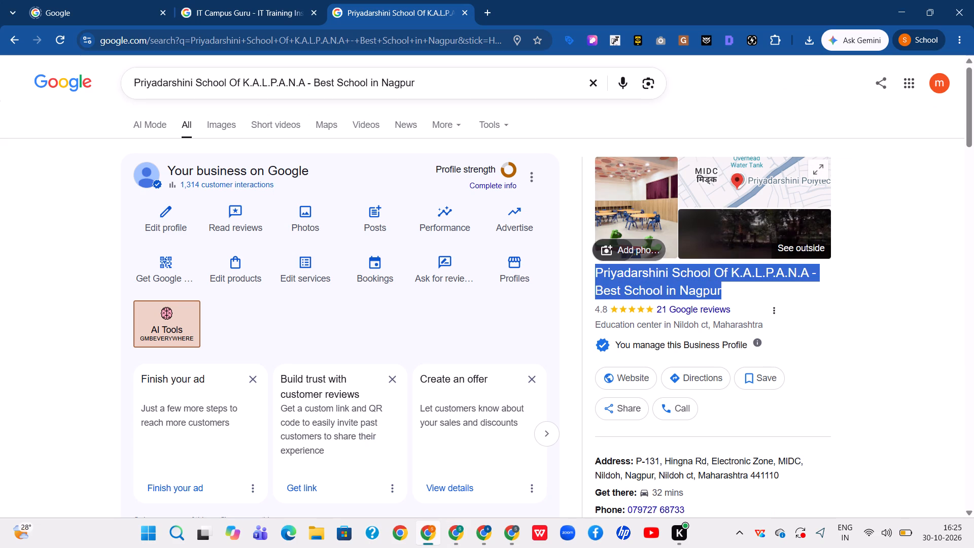
{"action": "left_click", "coordinate": [635, 285]}
{"action": "key", "text": "ctrl+c"}
{"action": "left_click", "coordinate": [635, 285]}
{"action": "key", "text": "Page_Down"}
{"action": "key", "text": "Page_Down"}
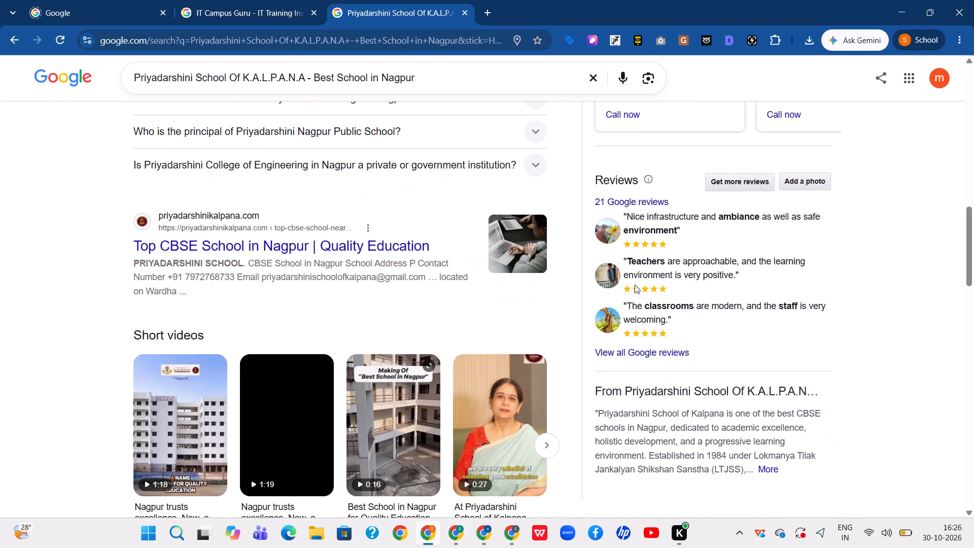
{"action": "scroll", "coordinate": [635, 285], "scroll_direction": "down", "scroll_amount": 2}
{"action": "left_click", "coordinate": [635, 285]}
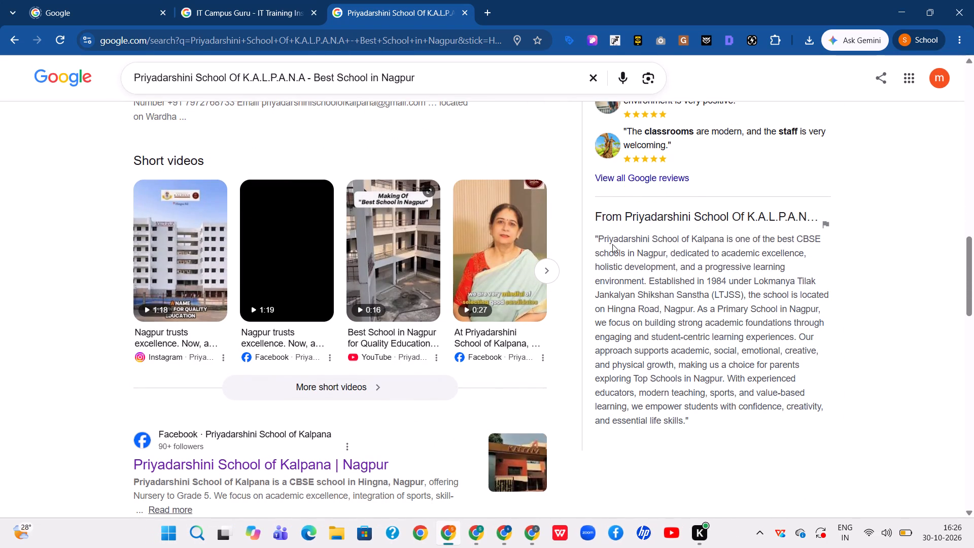
{"action": "left_click", "coordinate": [610, 238]}
{"action": "left_click_drag", "start_coordinate": [610, 238], "coordinate": [687, 416]}
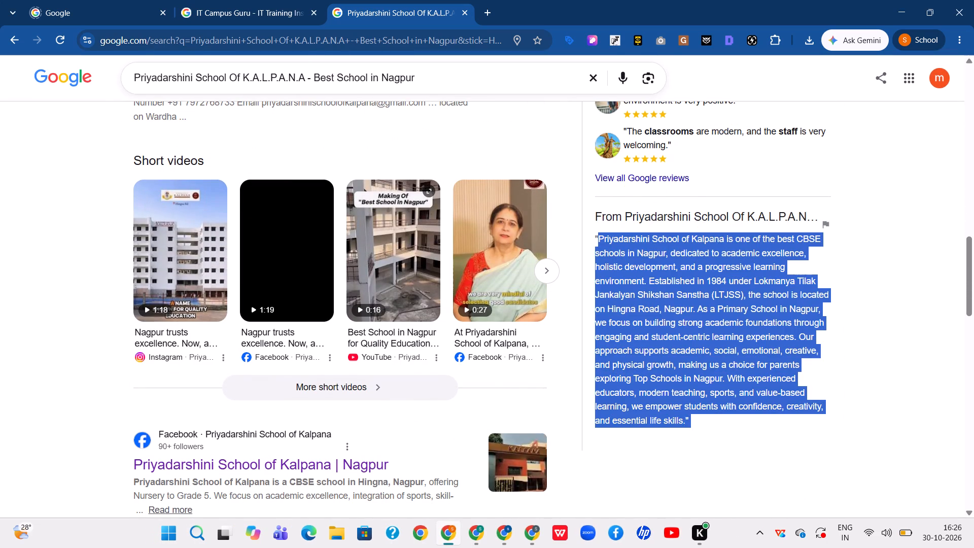
{"action": "left_click_drag", "start_coordinate": [687, 416], "coordinate": [679, 419]}
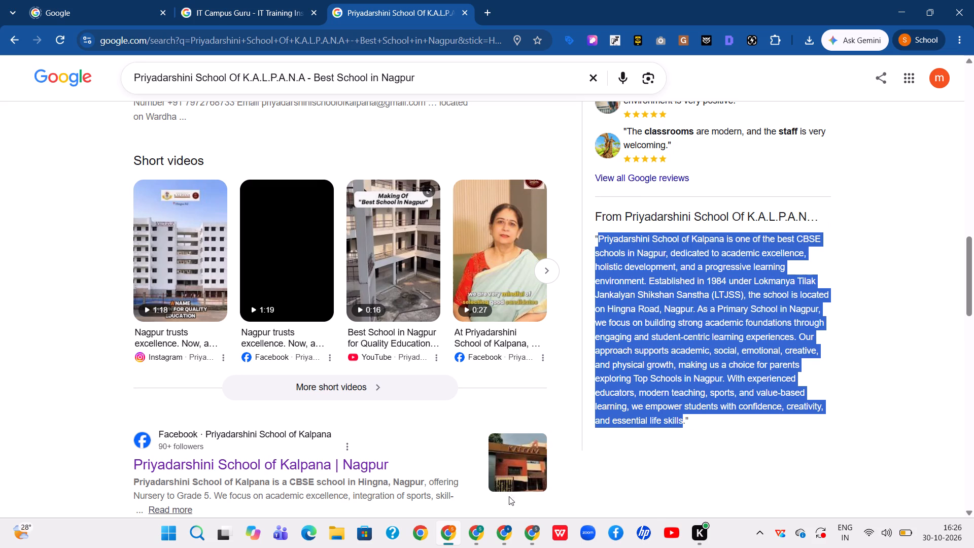
{"action": "left_click", "coordinate": [477, 532]}
{"action": "key", "text": "ctrl+v"}
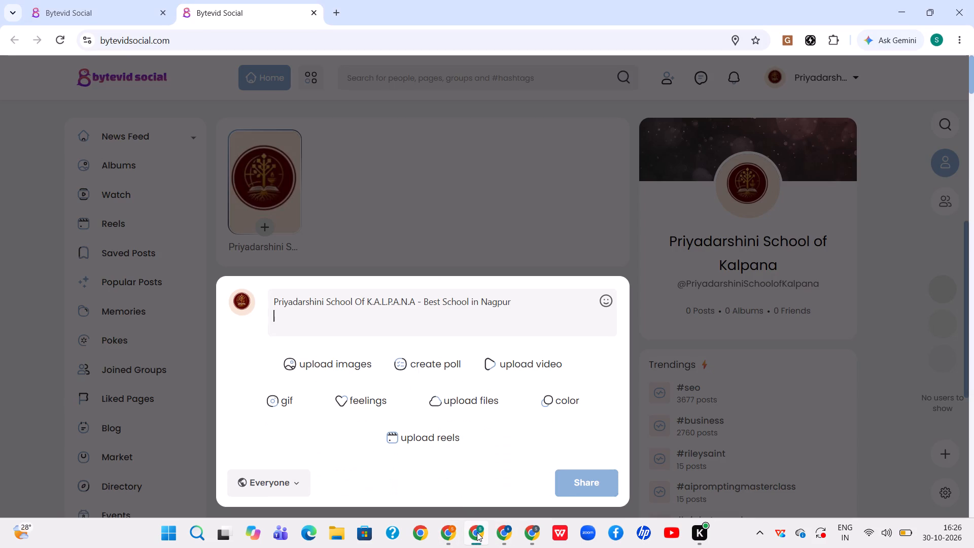
{"action": "key", "text": "Return"}
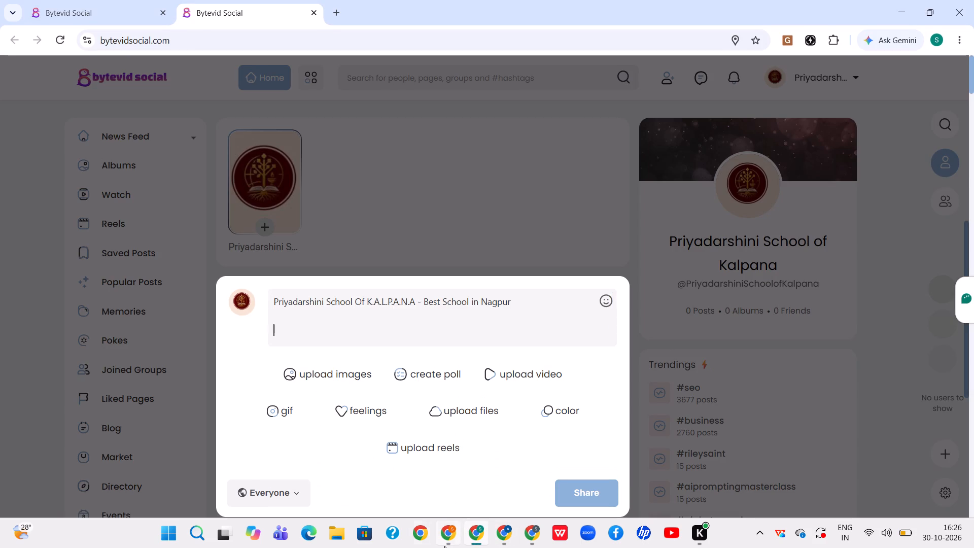
Copy the selected description from the school's Google profile and open the profile's sharing options.
{"action": "left_click", "coordinate": [444, 546]}
{"action": "key", "text": "ctrl+c"}
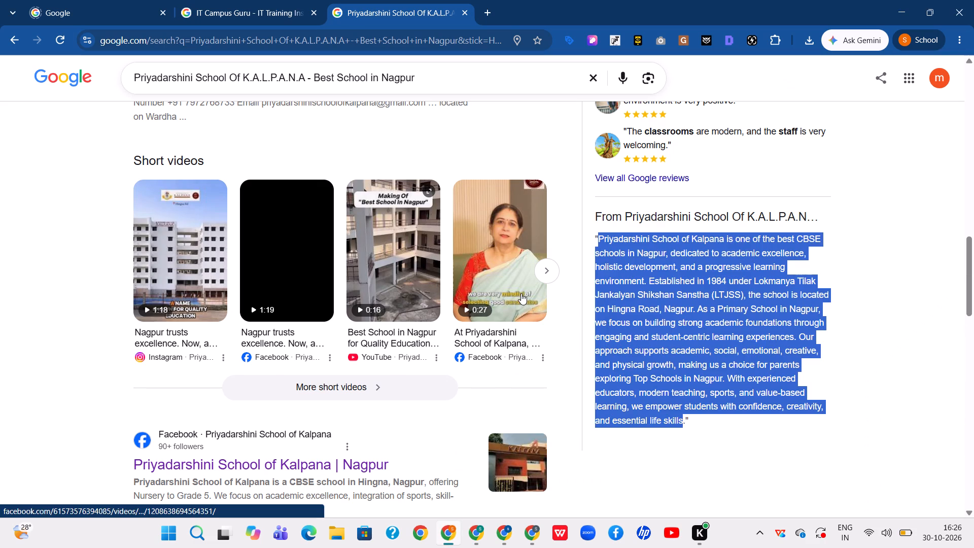
{"action": "left_click", "coordinate": [564, 294]}
{"action": "key", "text": "Page_Up"}
{"action": "key", "text": "Page_Up"}
{"action": "key", "text": "Page_Up"}
{"action": "key", "text": "Page_Up"}
{"action": "key", "text": "Page_Up"}
{"action": "key", "text": "Page_Up"}
{"action": "key", "text": "Page_Up"}
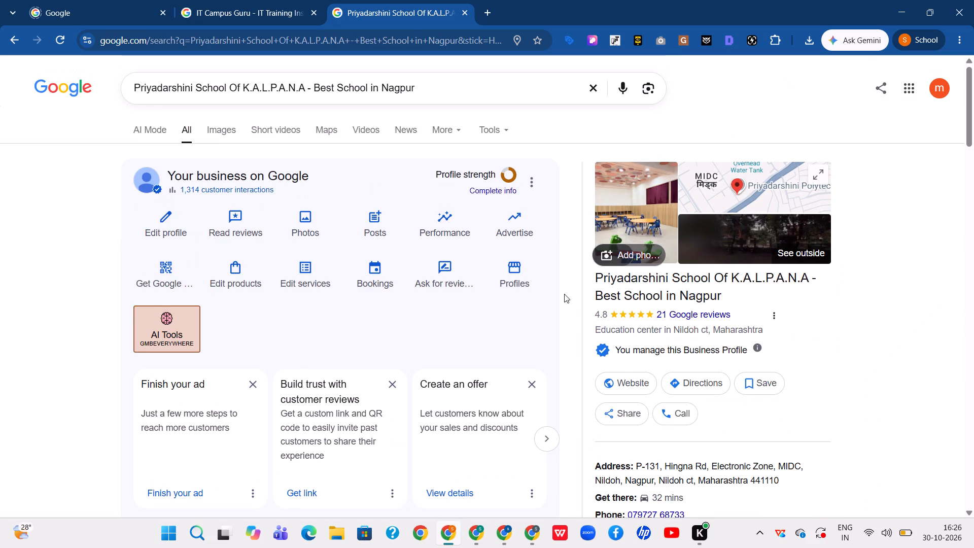
{"action": "left_click", "coordinate": [636, 403]}
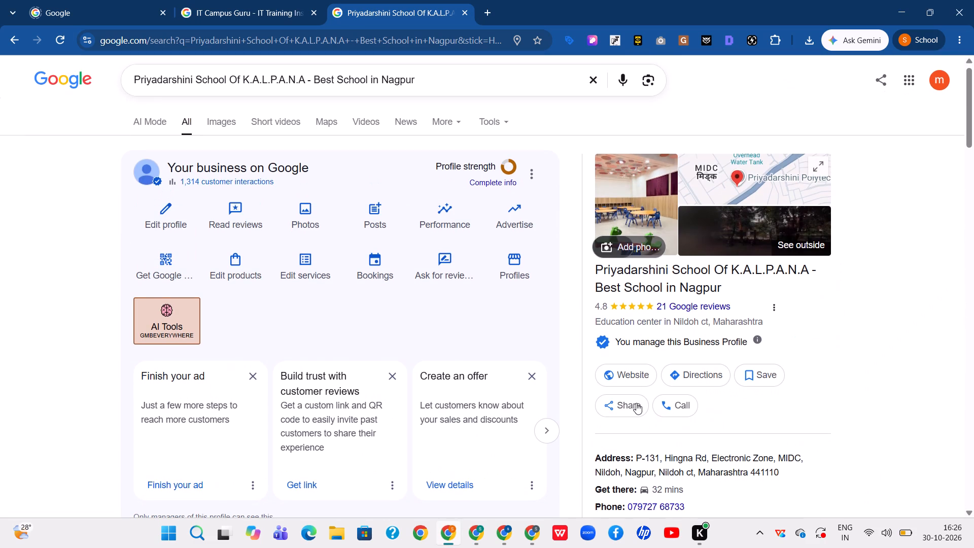
Paste the school description below the post's heading, end it with a period, and add line breaks after it.
{"action": "left_click", "coordinate": [464, 540]}
{"action": "key", "text": "ctrl+v"}
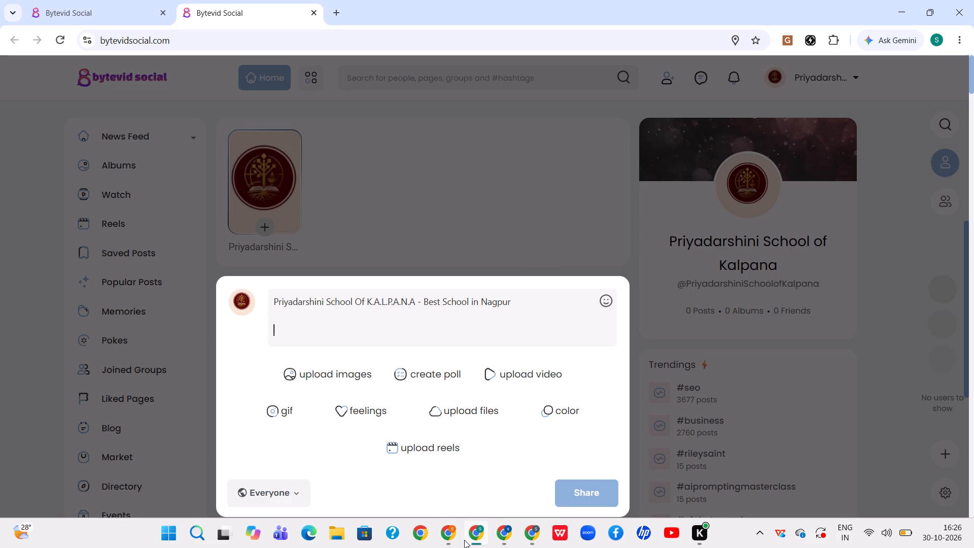
{"action": "key", "text": "Return"}
{"action": "key", "text": "BackSpace"}
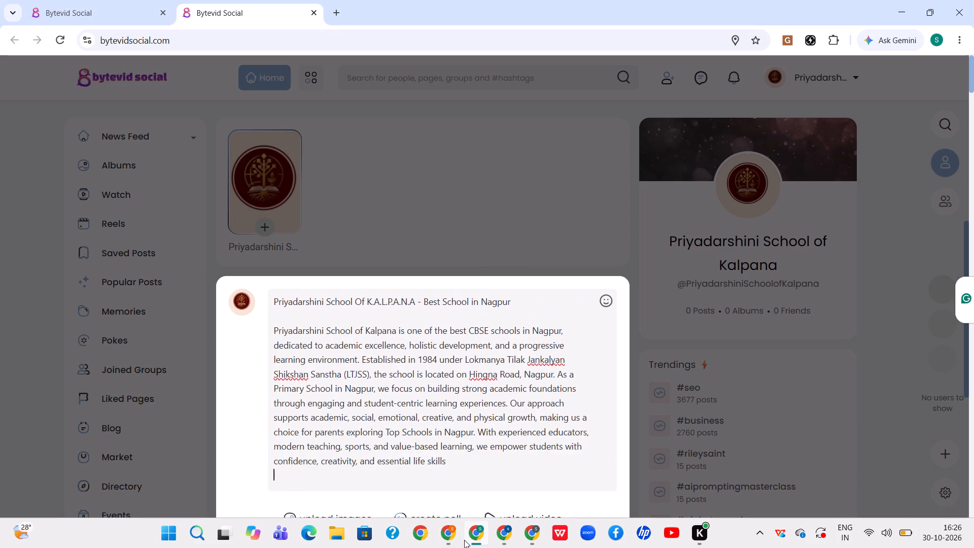
{"action": "key", "text": "period"}
{"action": "key", "text": "Return"}
{"action": "key", "text": "Return"}
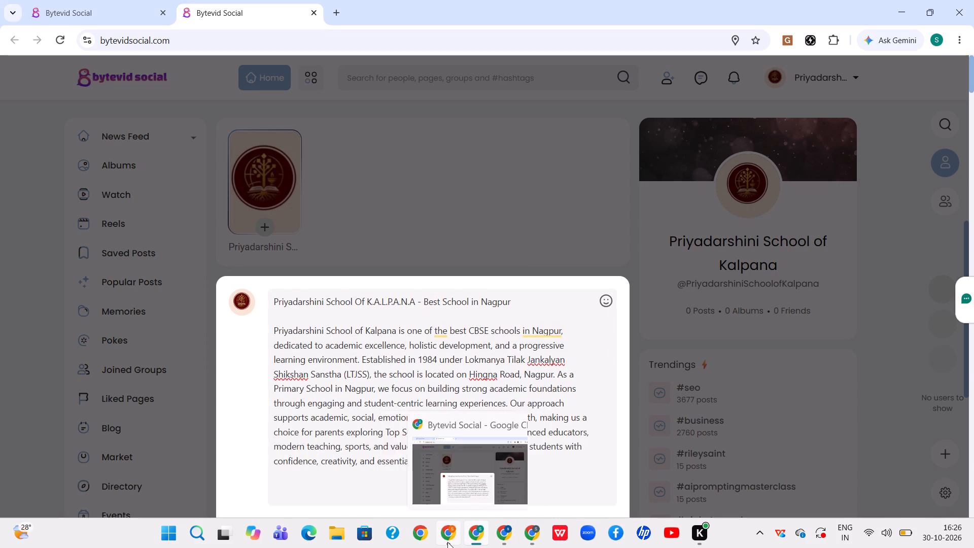
Copy the share link of the school's Google business profile and close the sharing window.
{"action": "left_click", "coordinate": [447, 542]}
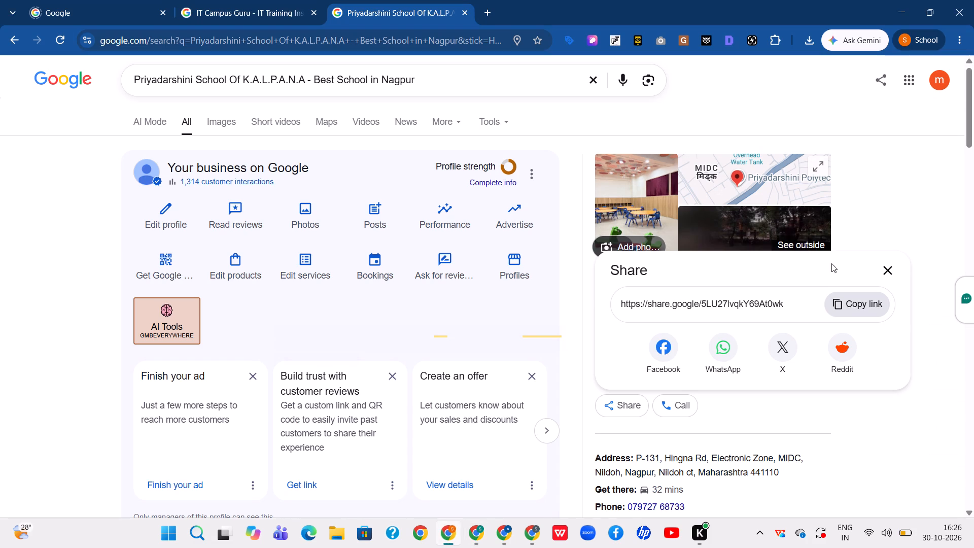
{"action": "left_click", "coordinate": [842, 302]}
{"action": "left_click", "coordinate": [540, 314]}
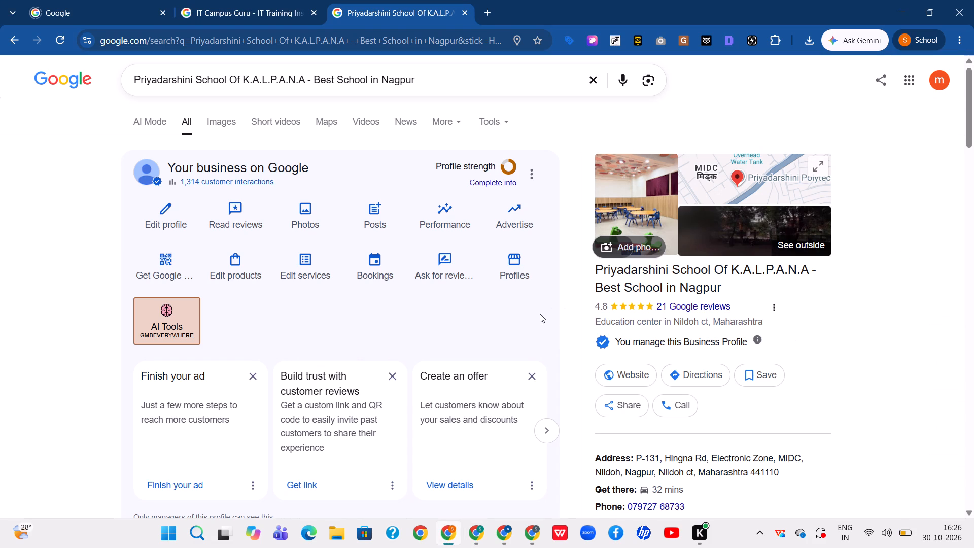
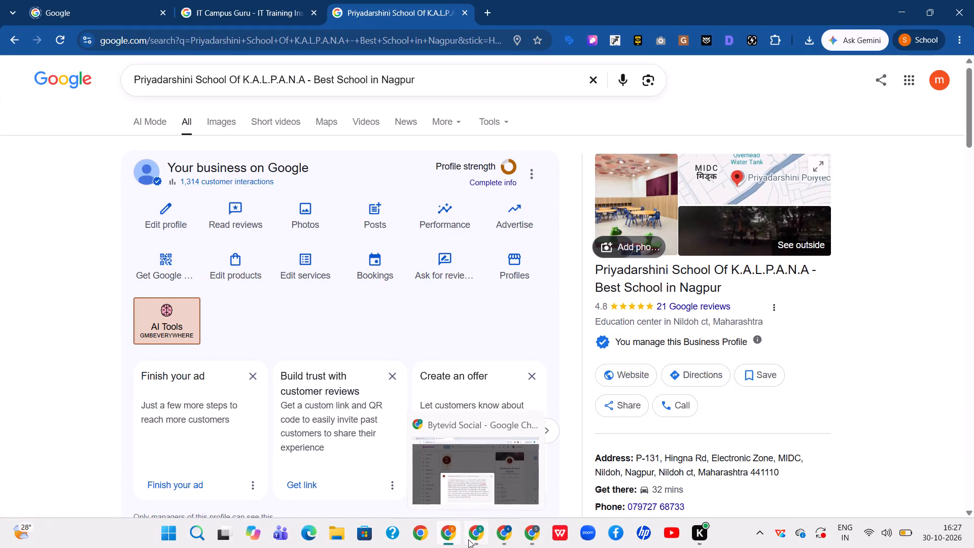
Add the copied Google profile share link beneath the description in the bytevidsocial.com post and publish it to everyone.
{"action": "left_click", "coordinate": [468, 539]}
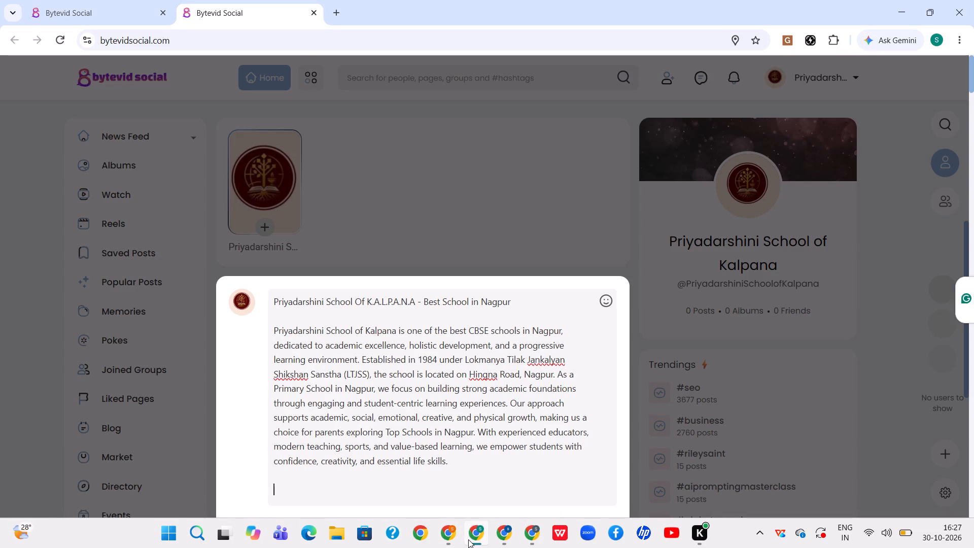
{"action": "key", "text": "ctrl+v"}
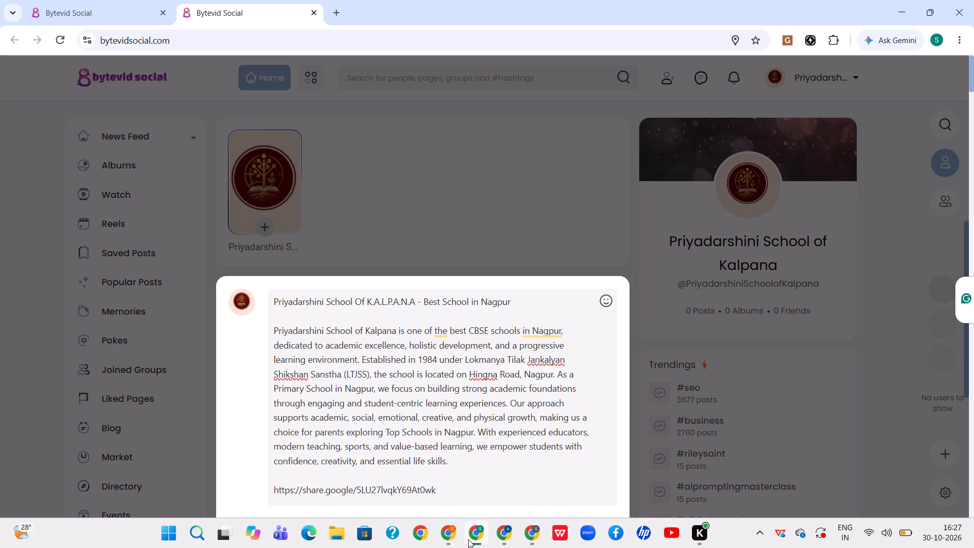
{"action": "scroll", "coordinate": [468, 539], "scroll_direction": "down", "scroll_amount": 1}
{"action": "scroll", "coordinate": [716, 432], "scroll_direction": "down", "scroll_amount": 4}
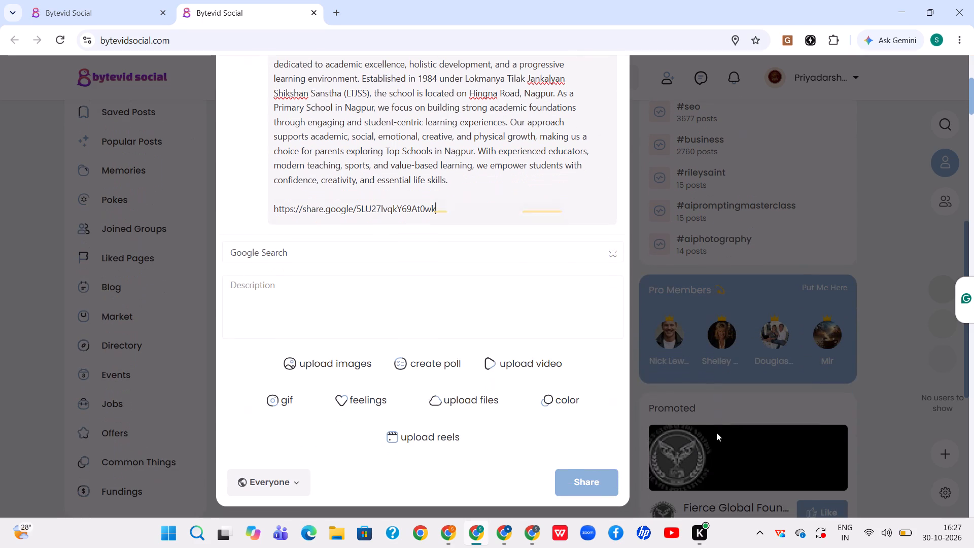
{"action": "scroll", "coordinate": [716, 432], "scroll_direction": "down", "scroll_amount": 2}
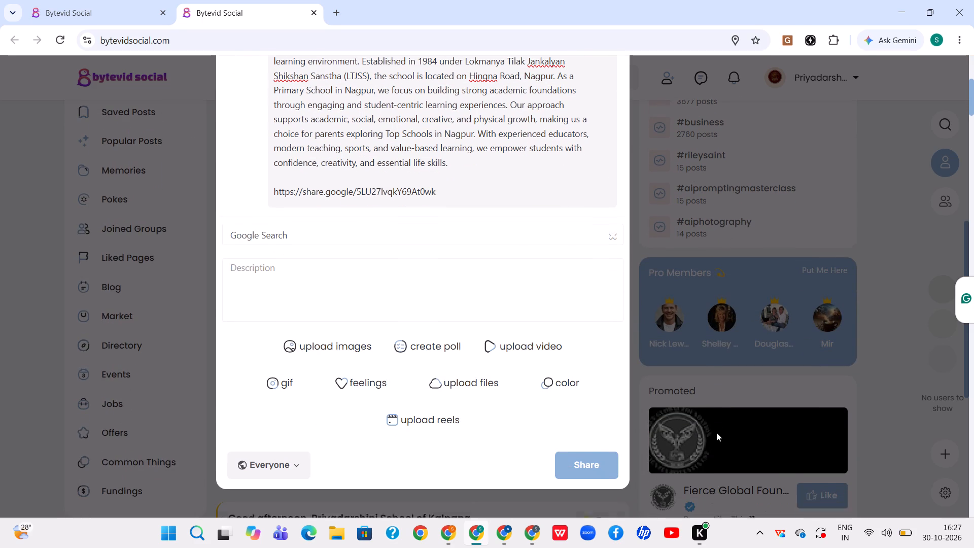
{"action": "scroll", "coordinate": [716, 432], "scroll_direction": "down", "scroll_amount": 1}
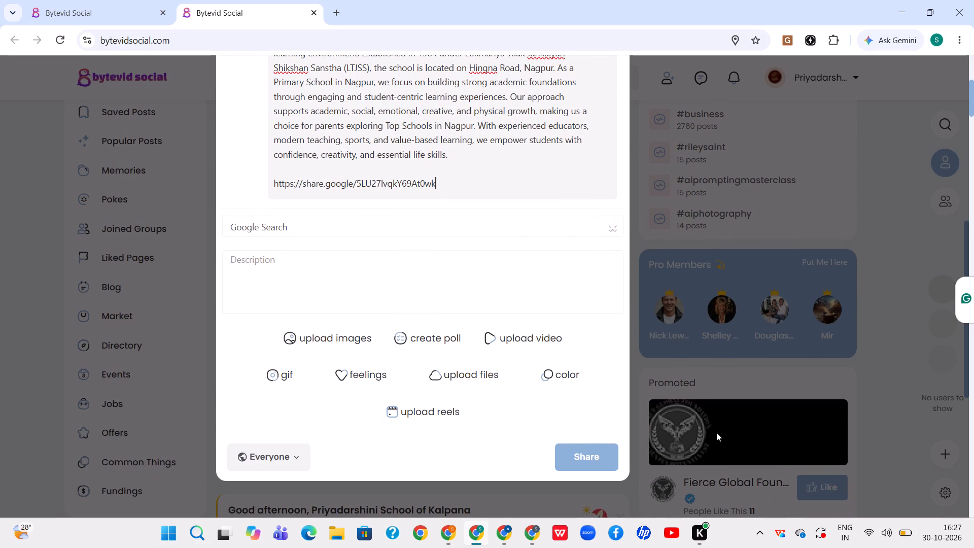
{"action": "scroll", "coordinate": [716, 432], "scroll_direction": "down", "scroll_amount": 1}
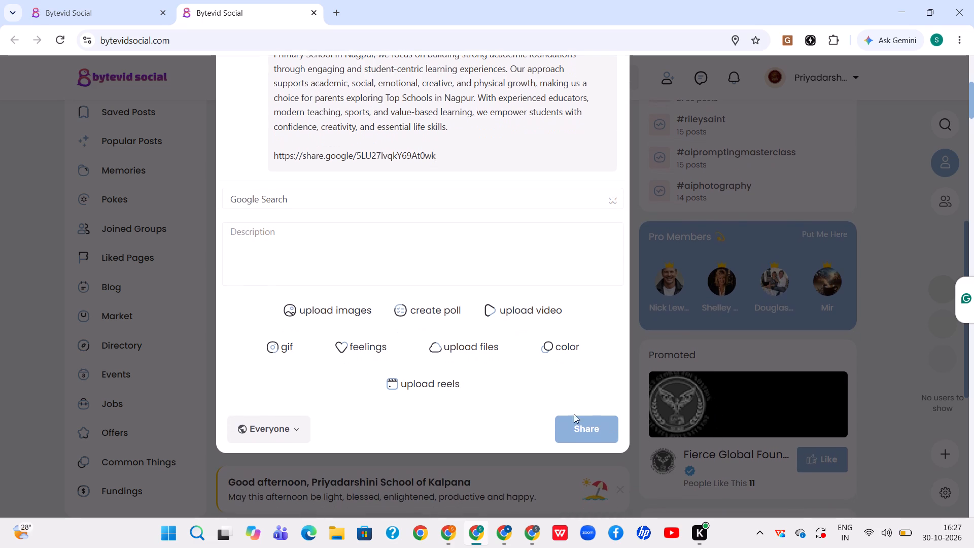
{"action": "left_click", "coordinate": [568, 431]}
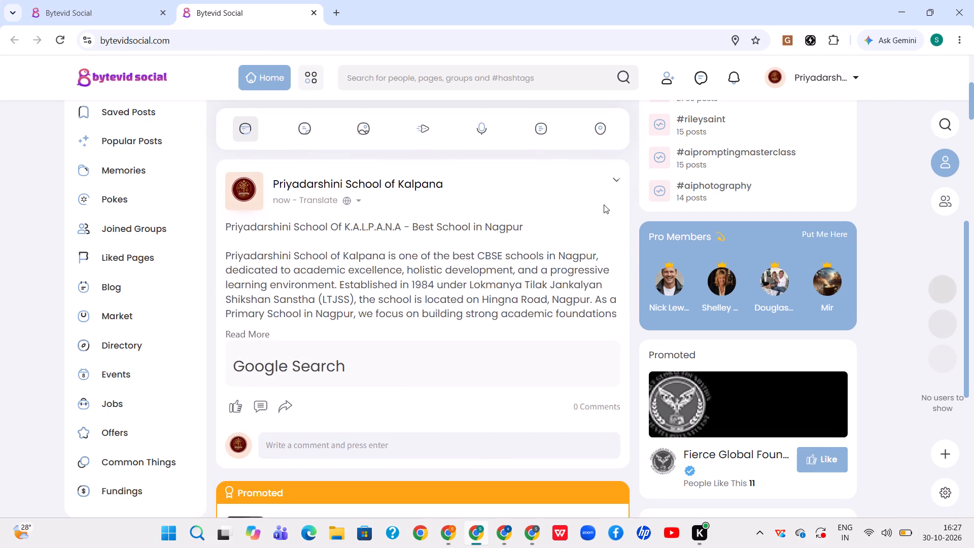
Open the new school post on its own page, copy its web address, and close the post and feed pages.
{"action": "left_click", "coordinate": [617, 180]}
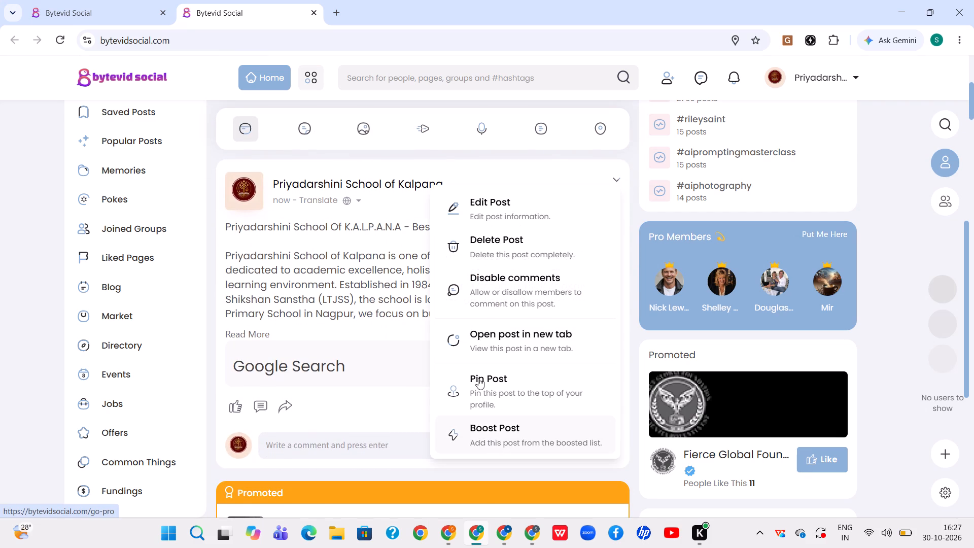
{"action": "left_click", "coordinate": [487, 331]}
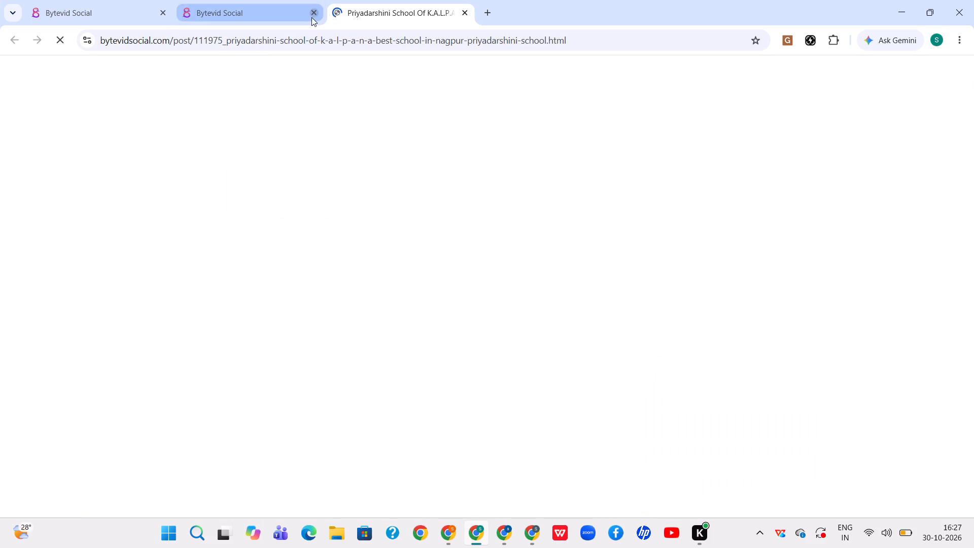
{"action": "left_click", "coordinate": [299, 42]}
{"action": "key", "text": "ctrl+c"}
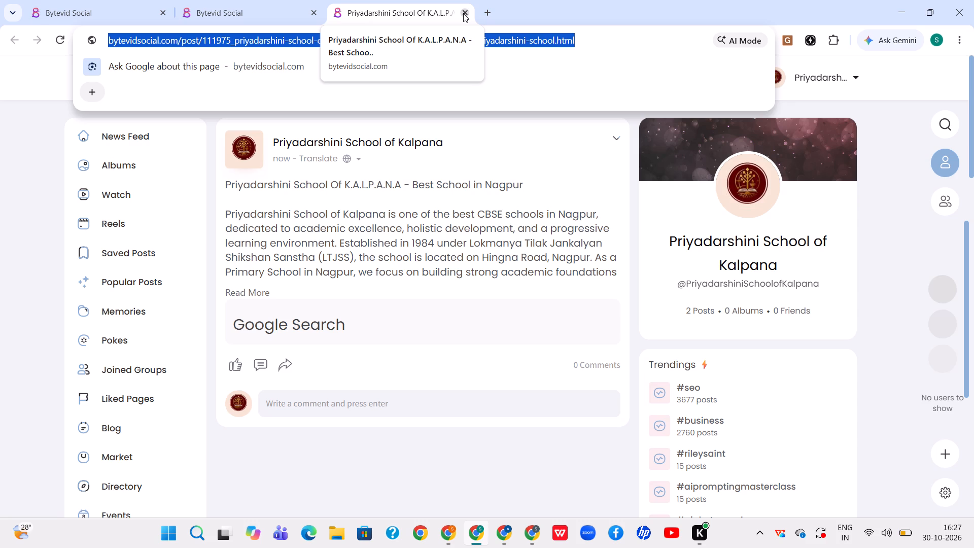
{"action": "left_click", "coordinate": [463, 13]}
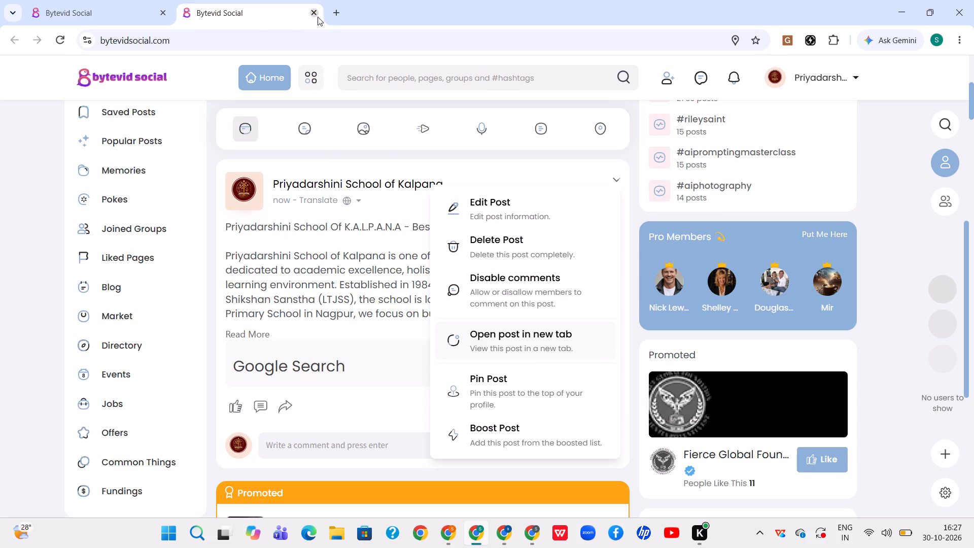
{"action": "left_click", "coordinate": [316, 14]}
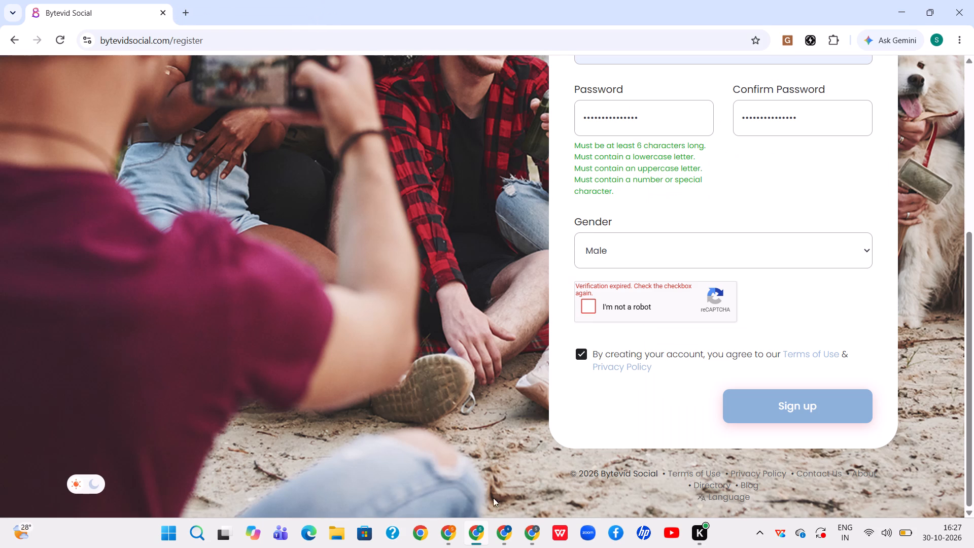
Switch to the Mds backlinks spreadsheet and record the copied school post address beside the 30/10/2026 date in row 3644 of the Surya sheet.
{"action": "left_click", "coordinate": [528, 536]}
{"action": "key", "text": "ctrl+v"}
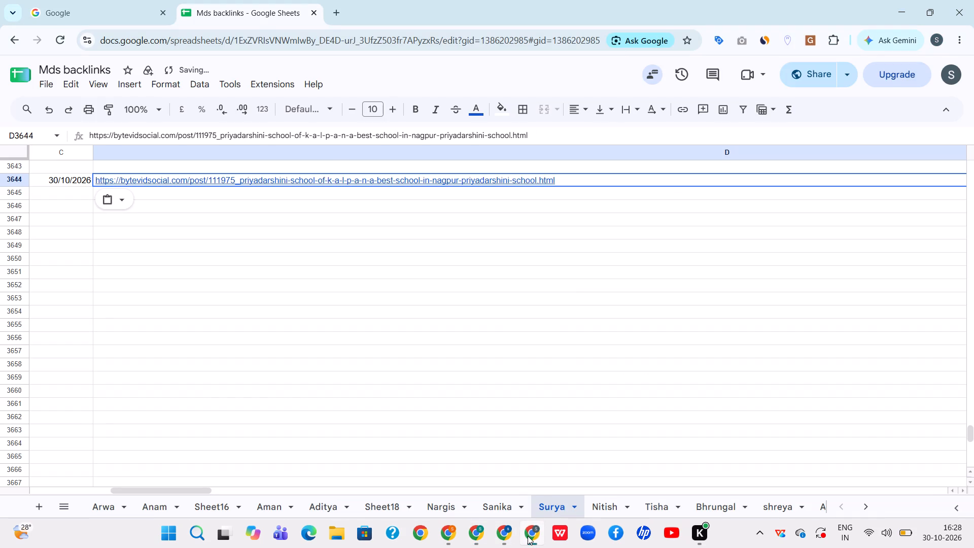
{"action": "left_click", "coordinate": [343, 194]}
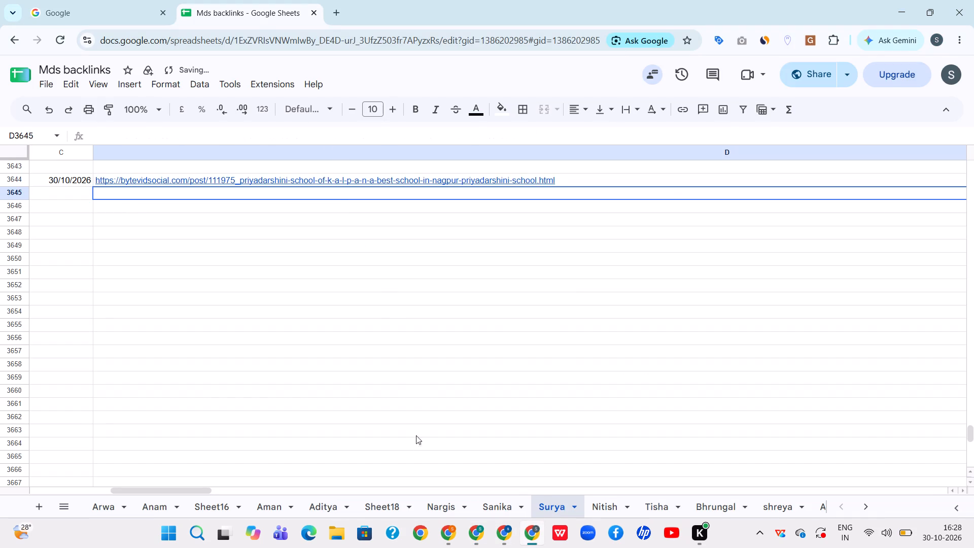
Return to the browser window holding the Bytevid Social registration form and open a new tab.
{"action": "left_click", "coordinate": [475, 536]}
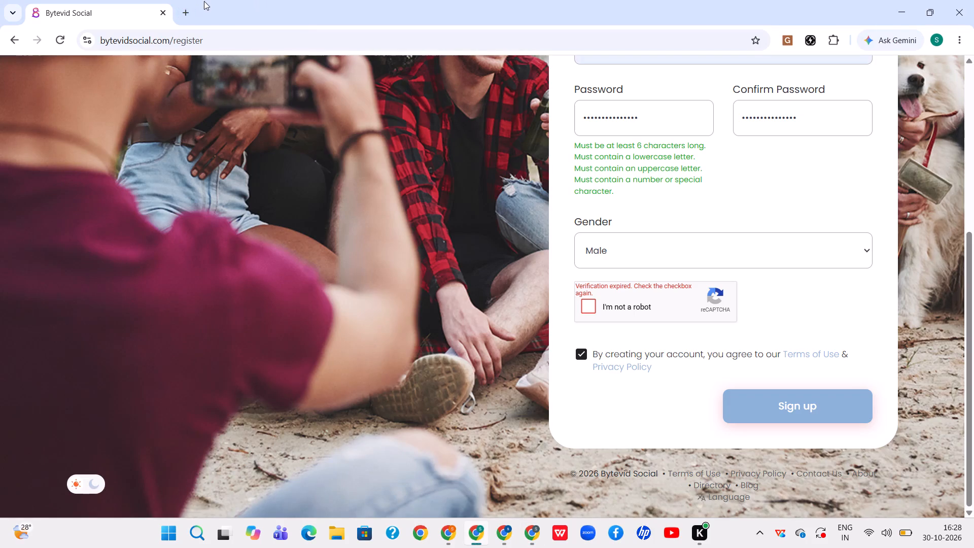
{"action": "left_click", "coordinate": [189, 0]}
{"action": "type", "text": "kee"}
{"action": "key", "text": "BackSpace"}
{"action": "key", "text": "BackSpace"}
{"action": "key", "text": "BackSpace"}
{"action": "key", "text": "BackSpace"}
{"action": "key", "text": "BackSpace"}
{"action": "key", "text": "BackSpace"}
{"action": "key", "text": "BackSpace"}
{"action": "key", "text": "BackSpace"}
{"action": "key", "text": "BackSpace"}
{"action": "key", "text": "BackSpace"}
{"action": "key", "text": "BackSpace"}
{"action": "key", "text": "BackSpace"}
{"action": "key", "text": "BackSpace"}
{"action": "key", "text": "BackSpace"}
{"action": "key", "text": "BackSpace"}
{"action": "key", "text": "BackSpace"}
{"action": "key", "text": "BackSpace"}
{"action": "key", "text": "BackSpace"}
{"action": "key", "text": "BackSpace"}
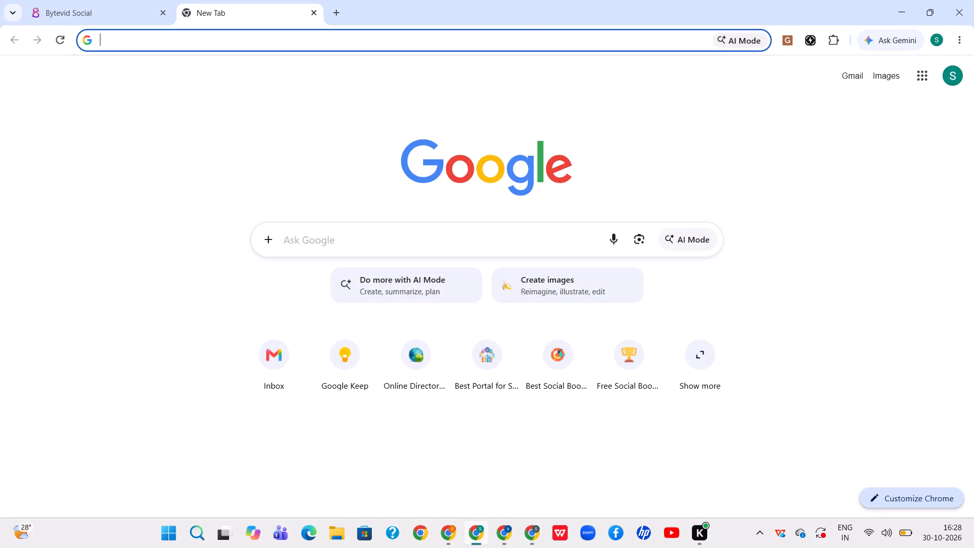
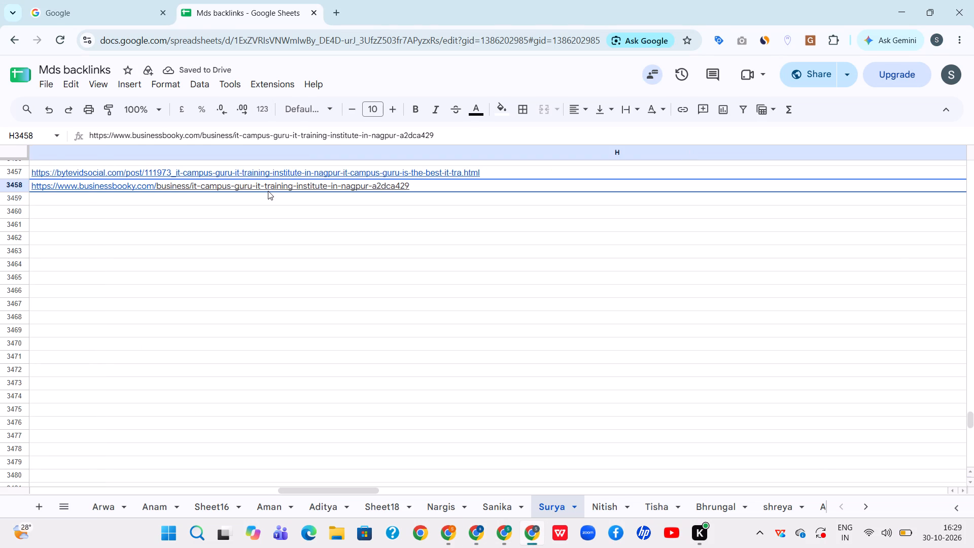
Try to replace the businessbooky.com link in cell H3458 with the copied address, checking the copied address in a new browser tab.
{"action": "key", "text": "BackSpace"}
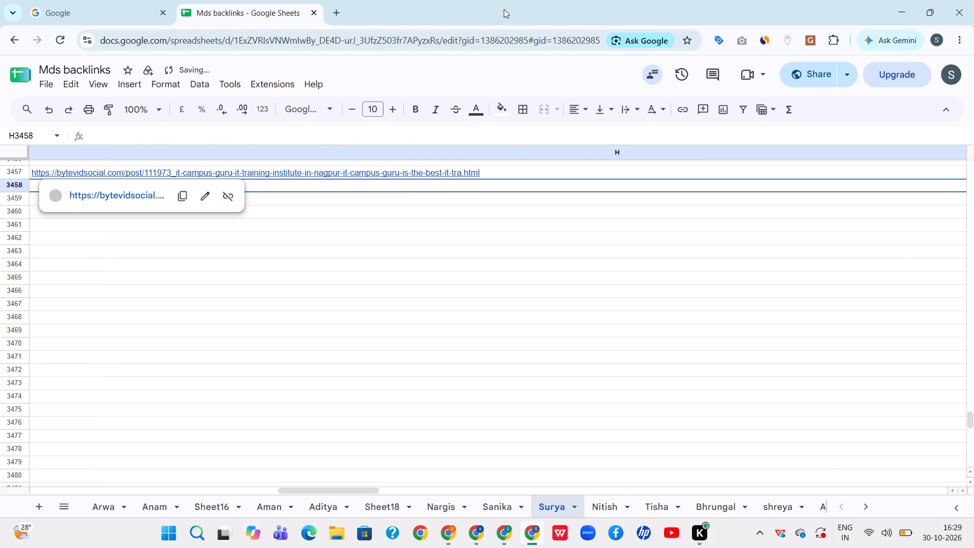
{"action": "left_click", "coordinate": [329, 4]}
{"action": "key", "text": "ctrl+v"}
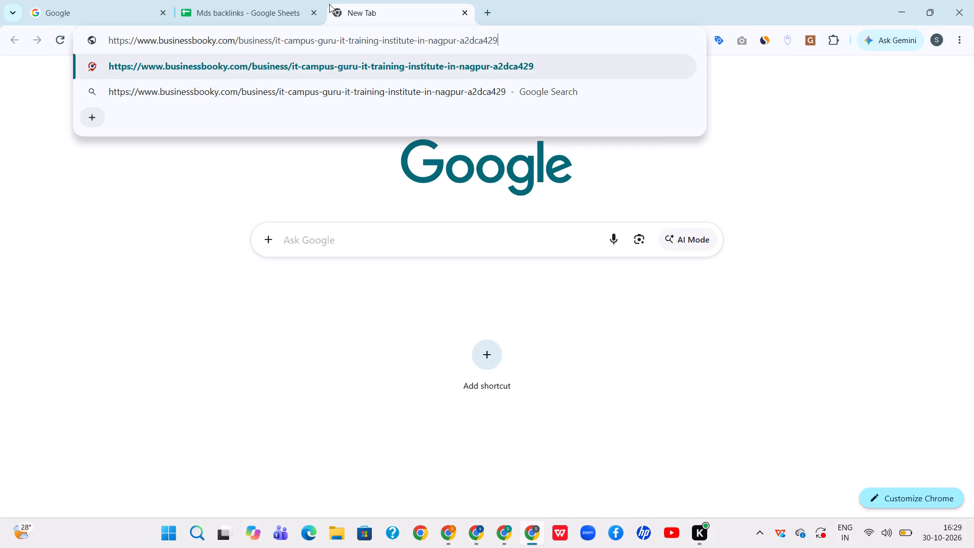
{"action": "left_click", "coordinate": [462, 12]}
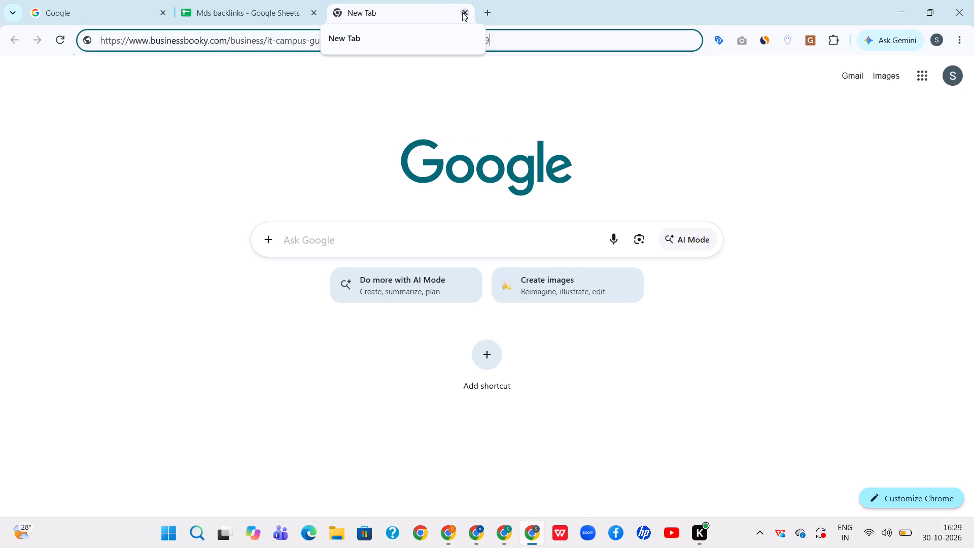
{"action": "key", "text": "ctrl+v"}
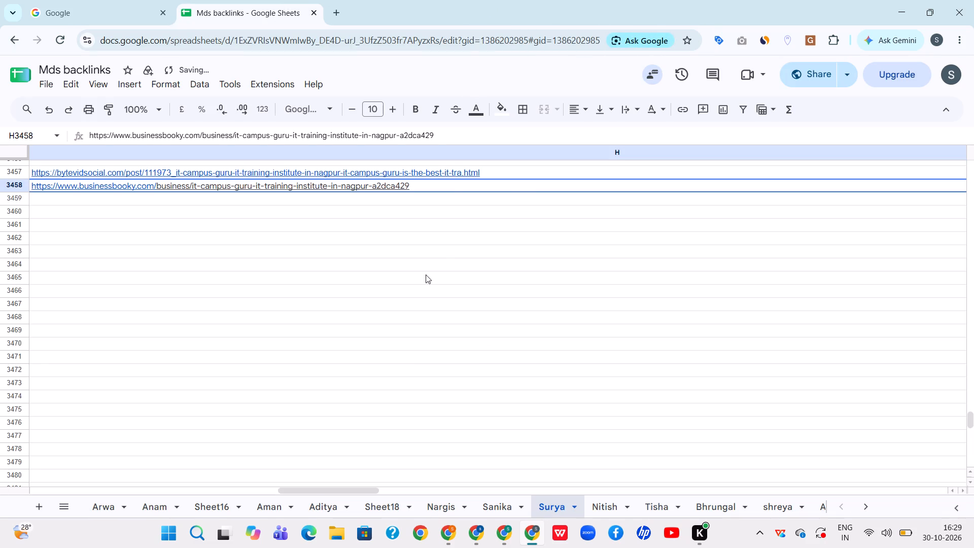
Clear the businessbooky.com link from cell H3458 in the Surya sheet.
{"action": "scroll", "coordinate": [426, 275], "scroll_direction": "right", "scroll_amount": 1}
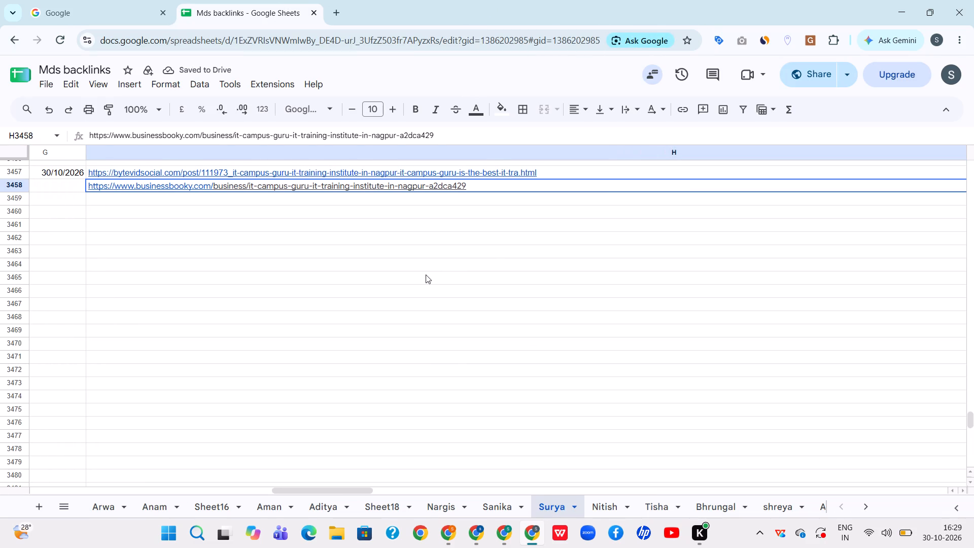
{"action": "left_click", "coordinate": [346, 202]}
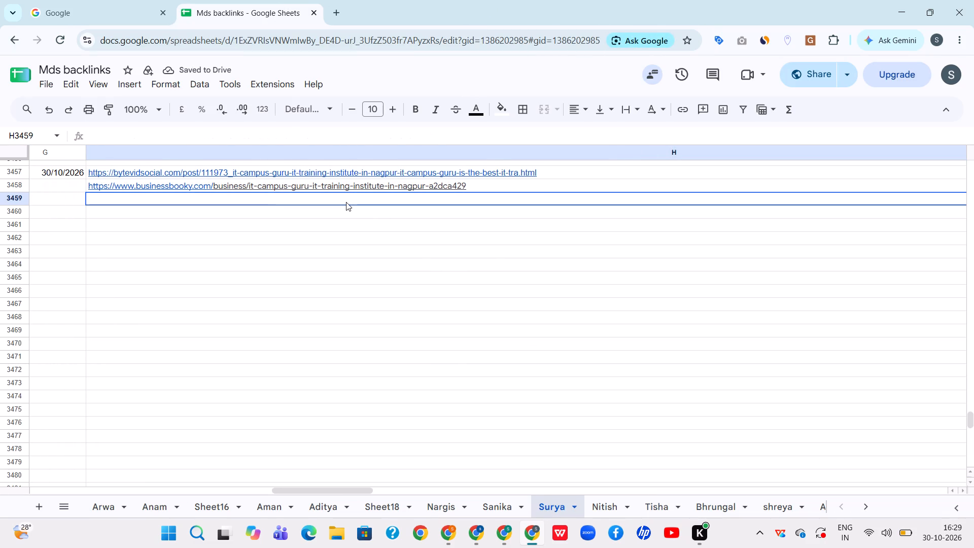
{"action": "key", "text": "Up"}
{"action": "key", "text": "BackSpace"}
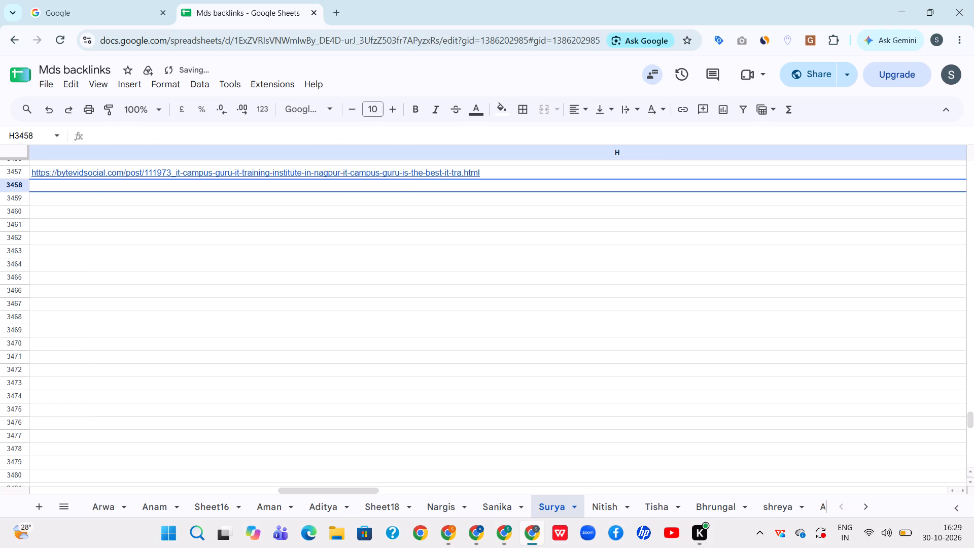
{"action": "scroll", "coordinate": [346, 202], "scroll_direction": "right", "scroll_amount": 2}
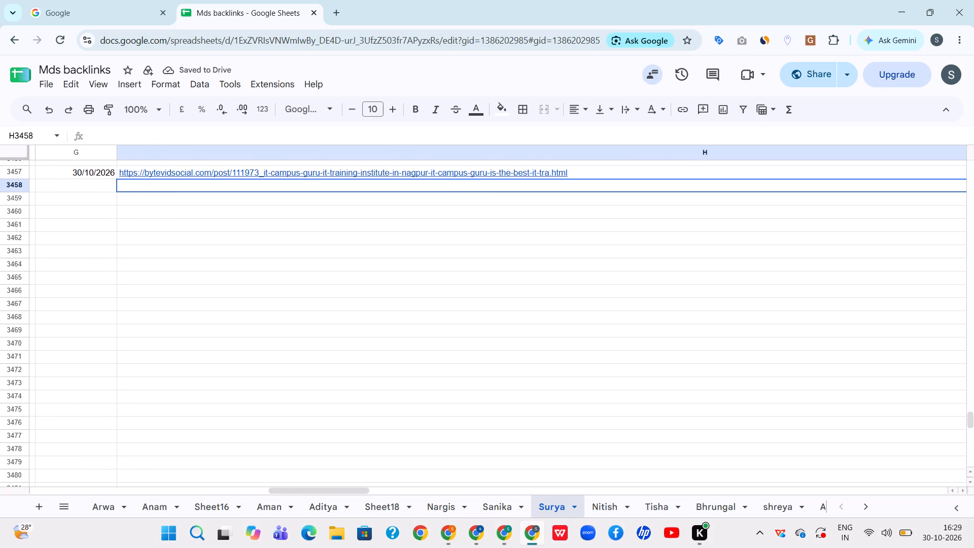
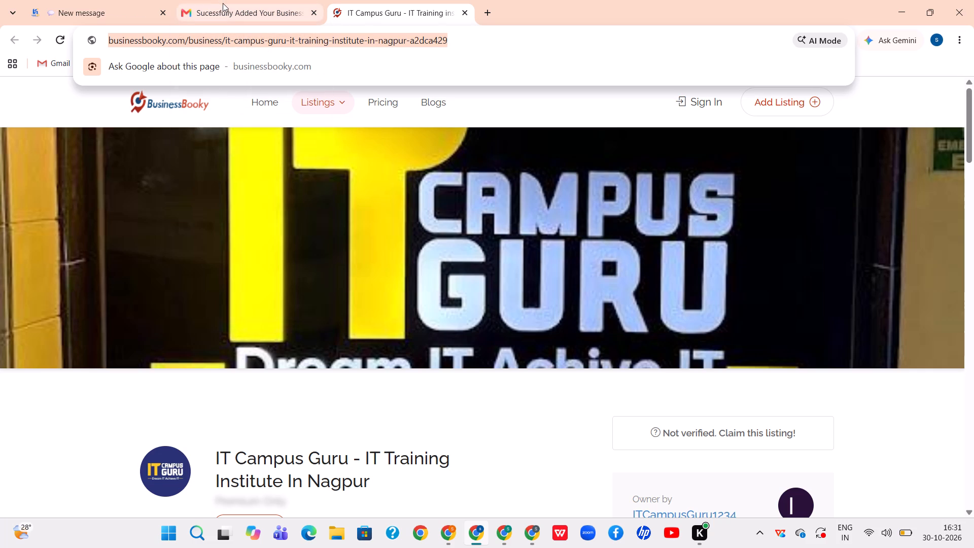
Copy the IT Campus Guru listing address on businessbooky.com, close the email and listing tabs, and paste the link into H3458 of the Surya sheet.
{"action": "key", "text": "ctrl+c"}
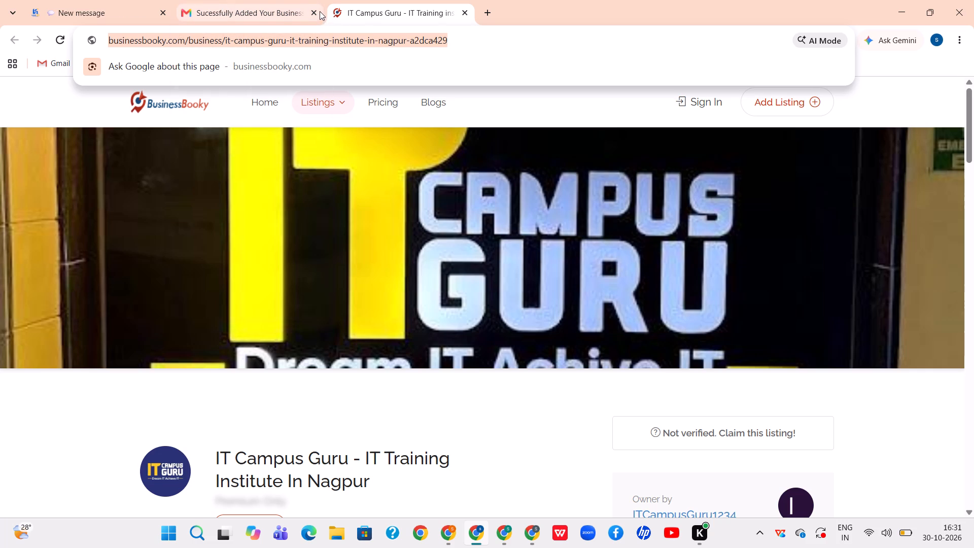
{"action": "left_click", "coordinate": [316, 14]}
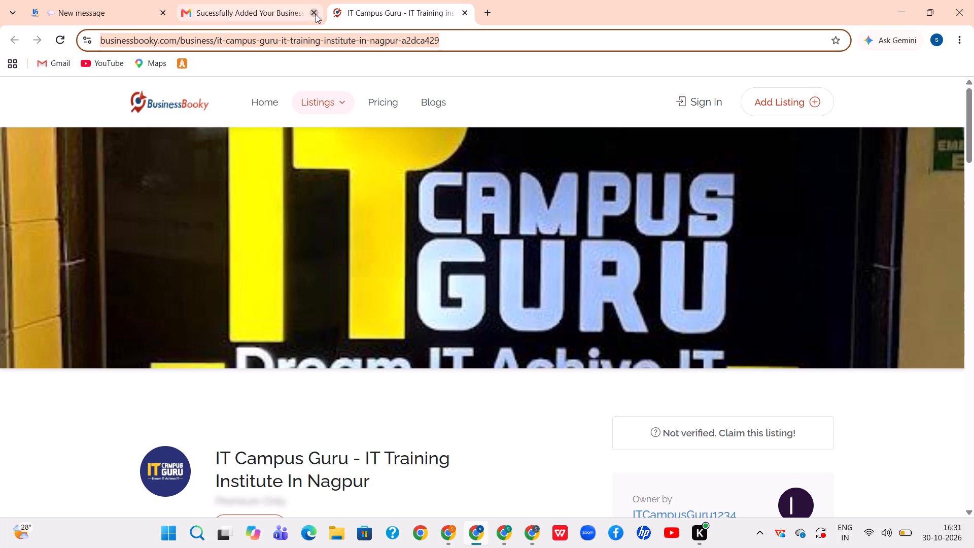
{"action": "left_click", "coordinate": [316, 14]}
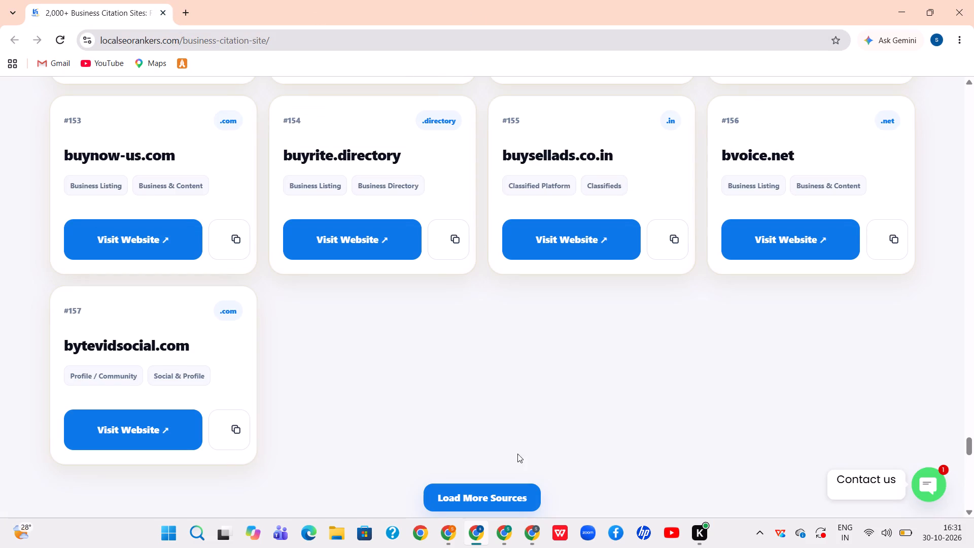
{"action": "left_click", "coordinate": [532, 534]}
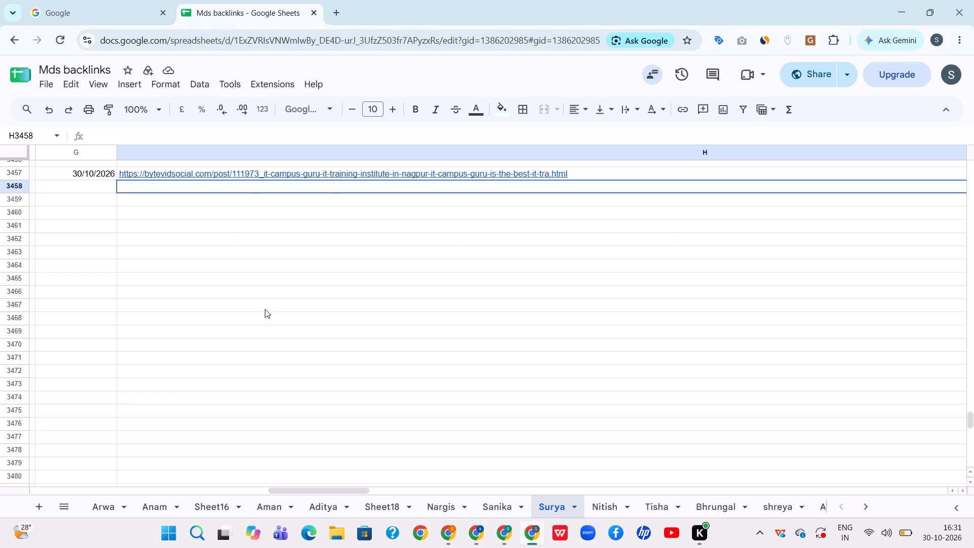
{"action": "key", "text": "ctrl+v"}
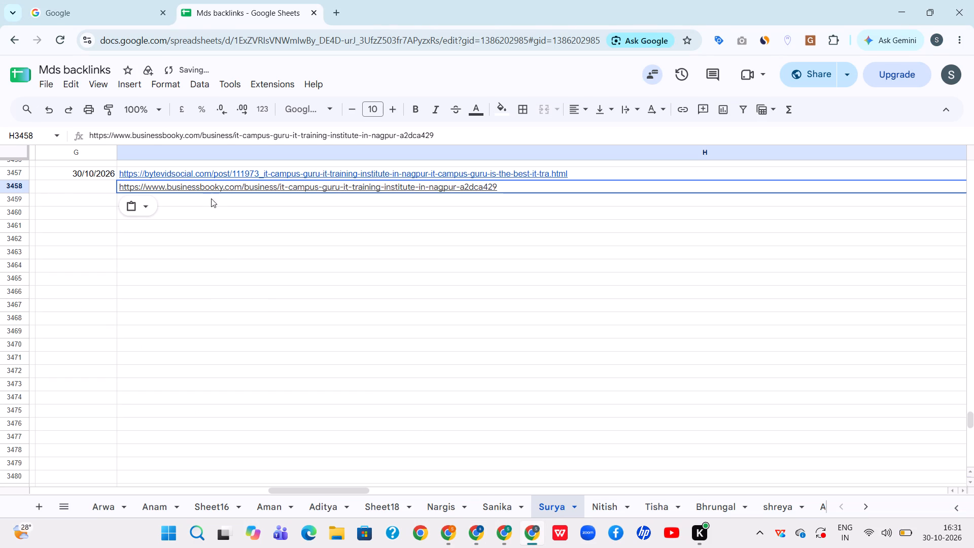
{"action": "left_click", "coordinate": [215, 203]}
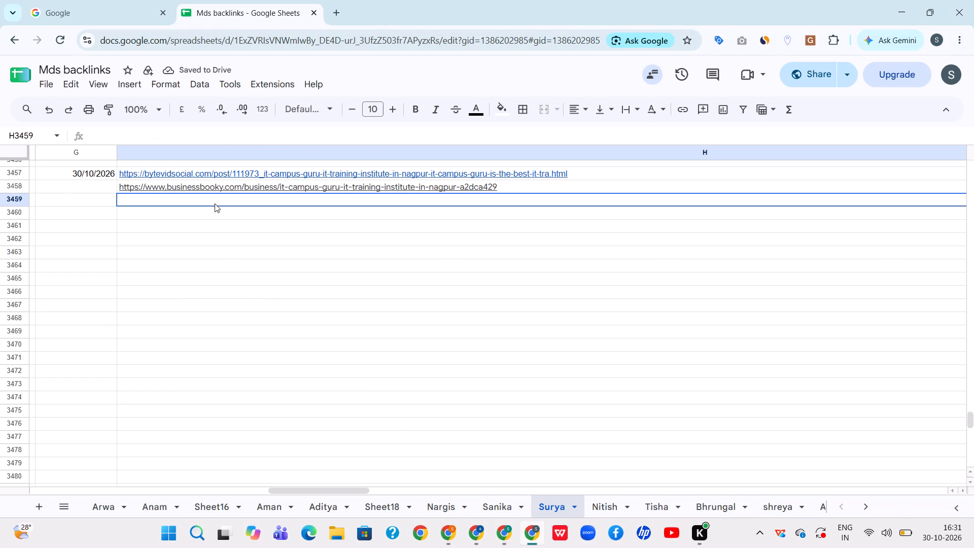
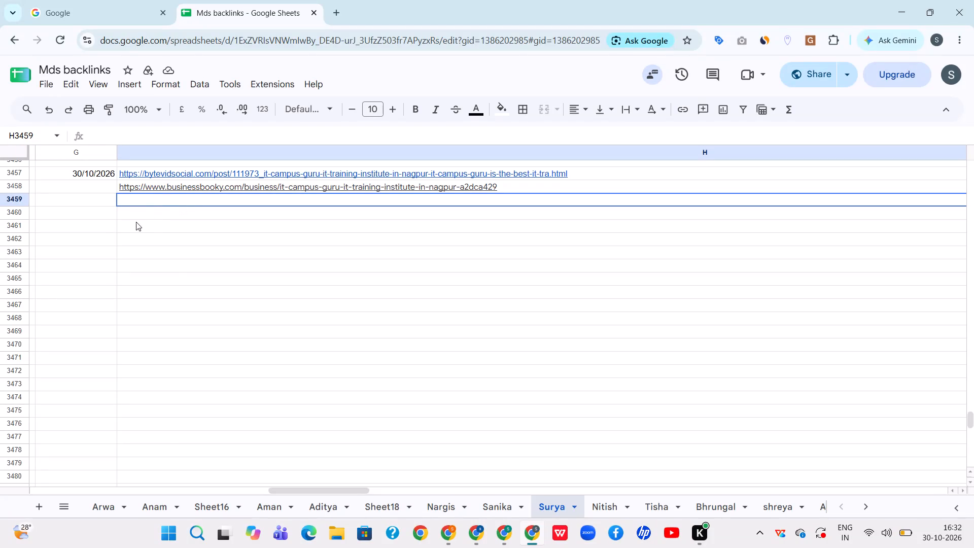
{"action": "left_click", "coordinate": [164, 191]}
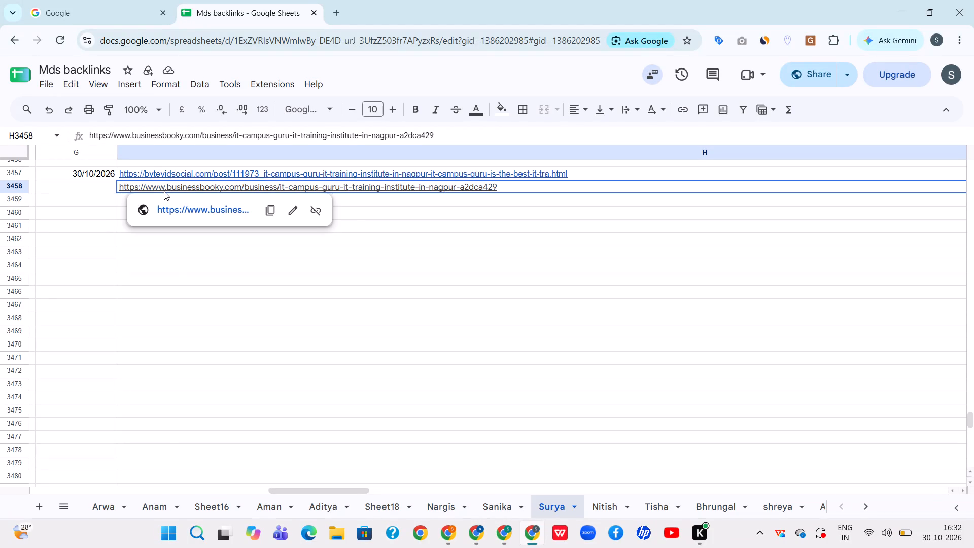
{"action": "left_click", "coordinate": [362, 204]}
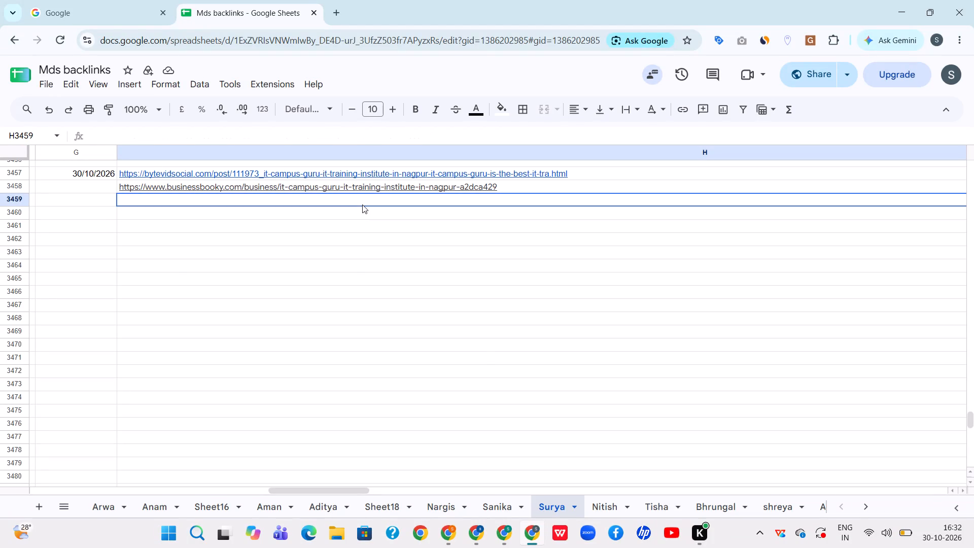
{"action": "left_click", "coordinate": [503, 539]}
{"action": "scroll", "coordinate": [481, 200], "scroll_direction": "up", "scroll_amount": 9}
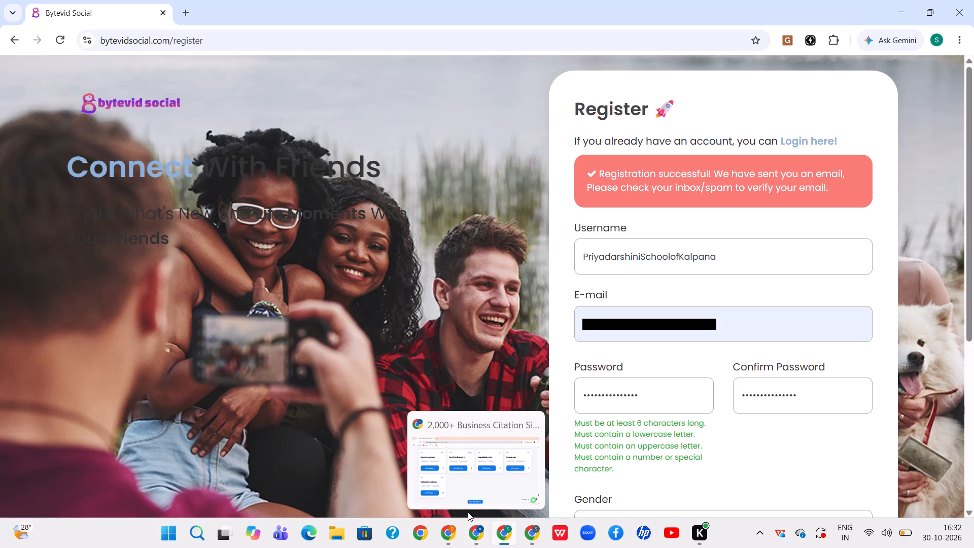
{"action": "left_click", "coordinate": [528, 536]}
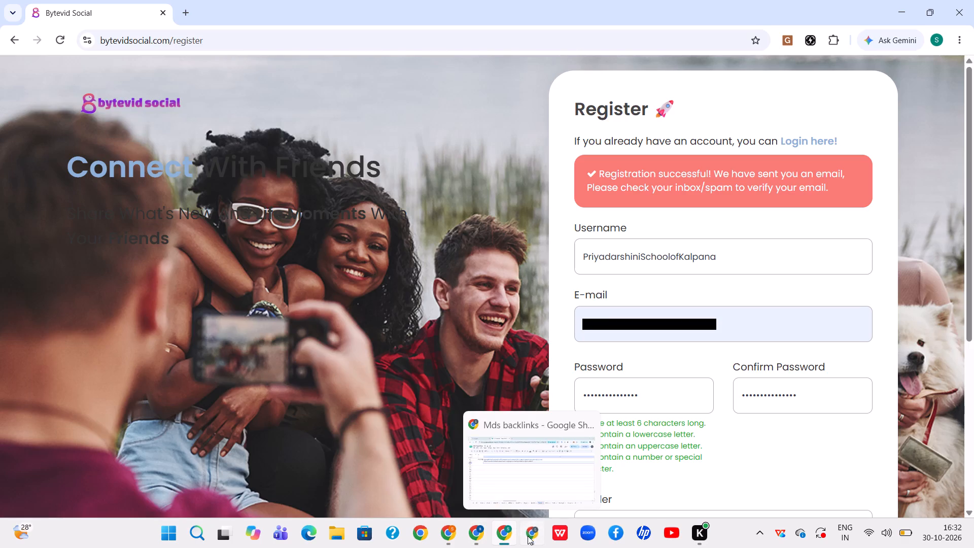
Review the 30/10/2026 link entries for IT Campus Guru and Priyadarshini School in the Surya sheet.
{"action": "scroll", "coordinate": [354, 404], "scroll_direction": "up", "scroll_amount": 2}
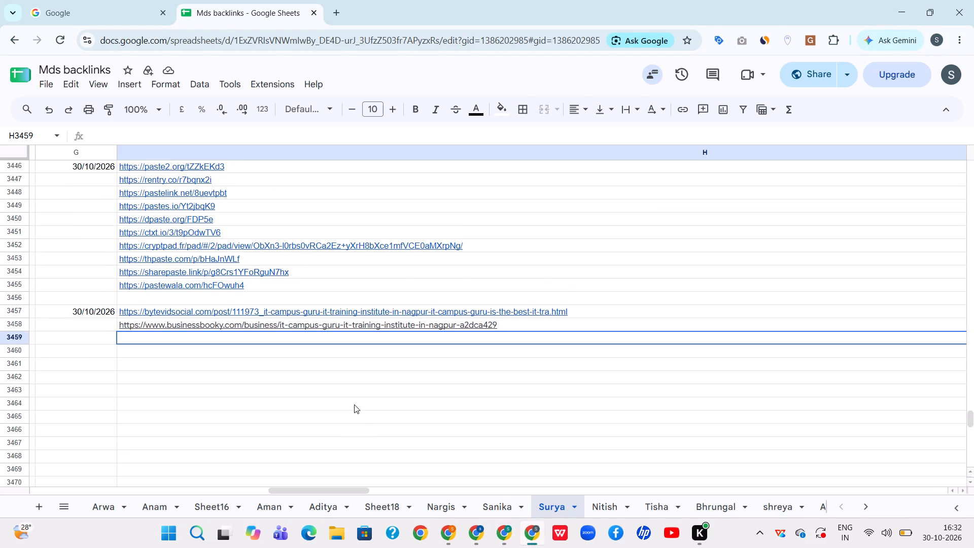
{"action": "scroll", "coordinate": [354, 404], "scroll_direction": "down", "scroll_amount": 1}
{"action": "key", "text": "Left"}
{"action": "key", "text": "Left"}
{"action": "key", "text": "Left"}
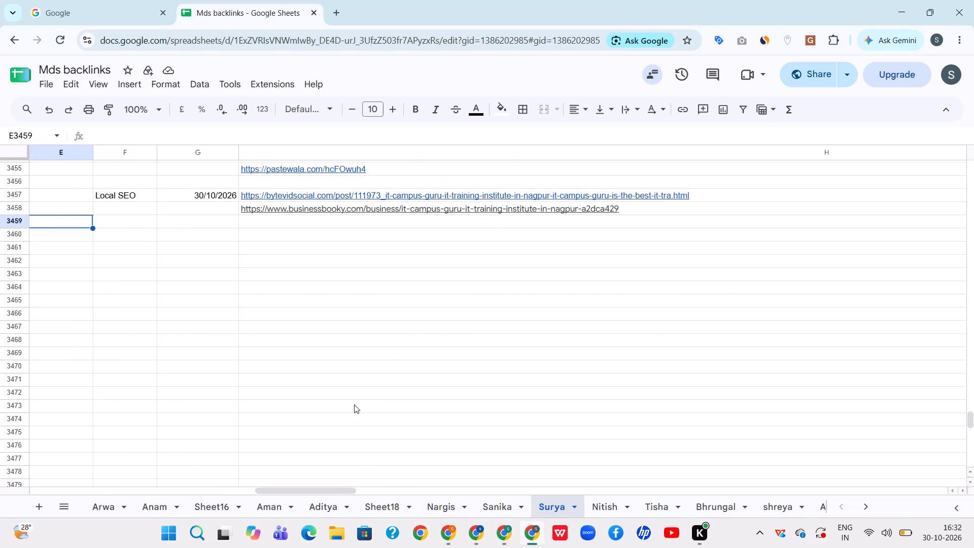
{"action": "key", "text": "Left"}
{"action": "key", "text": "Left"}
{"action": "scroll", "coordinate": [354, 404], "scroll_direction": "down", "scroll_amount": 19}
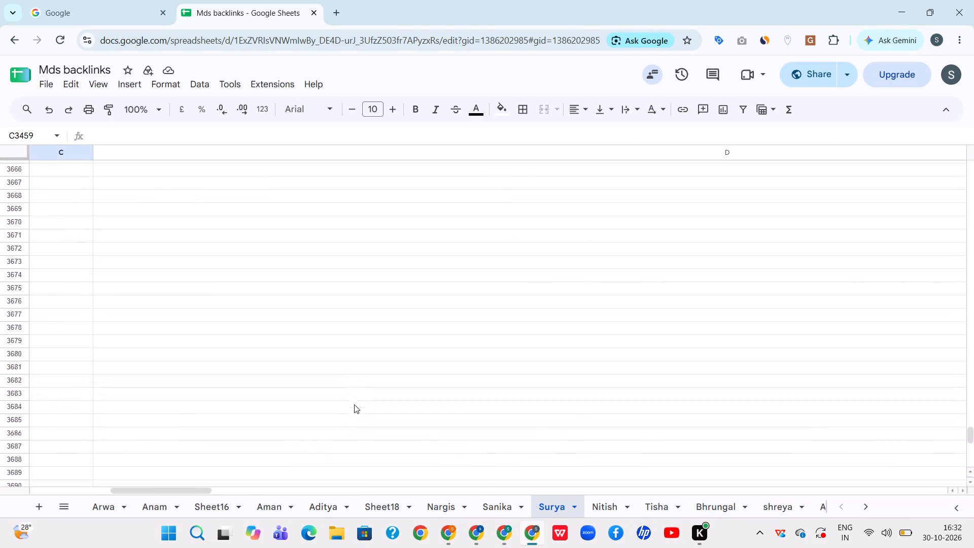
{"action": "scroll", "coordinate": [354, 404], "scroll_direction": "up", "scroll_amount": 7}
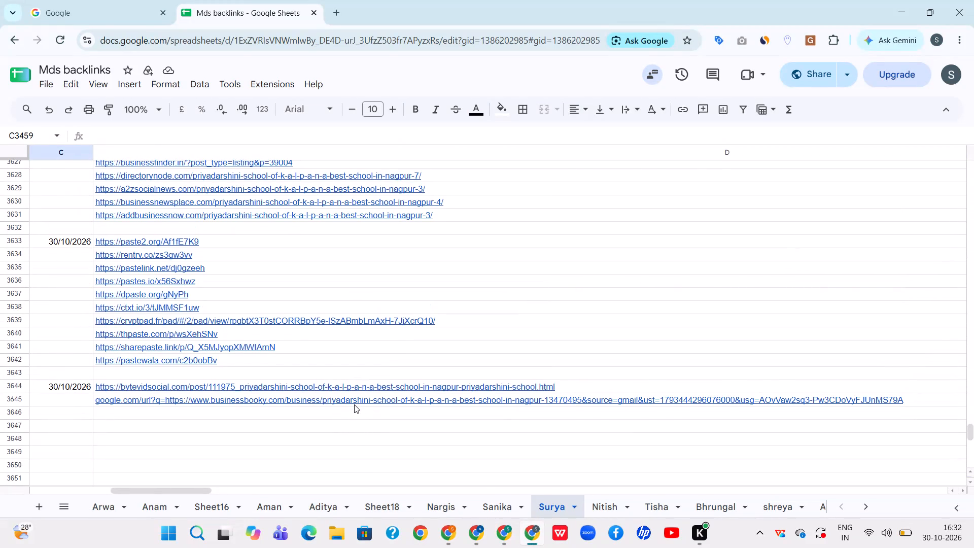
{"action": "scroll", "coordinate": [354, 404], "scroll_direction": "left", "scroll_amount": 9}
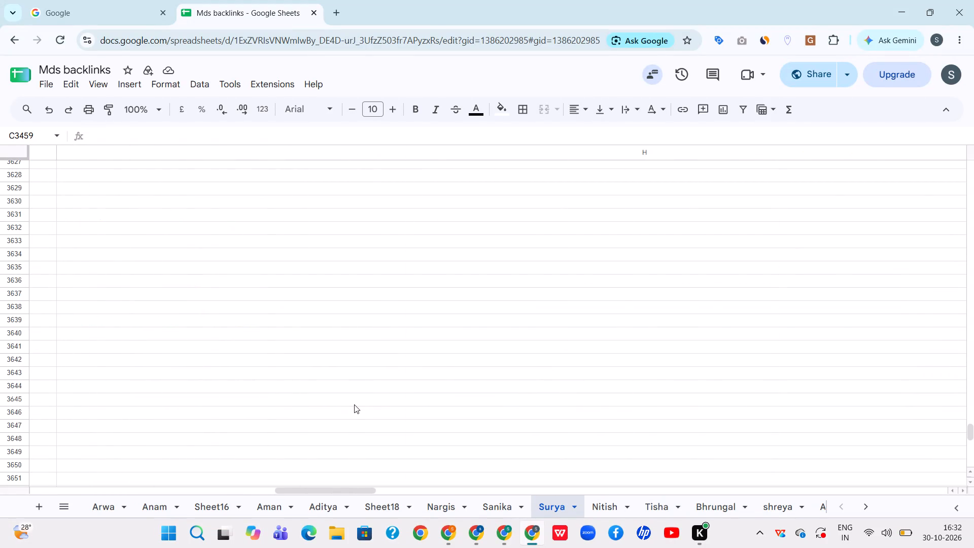
{"action": "scroll", "coordinate": [354, 404], "scroll_direction": "up", "scroll_amount": 15}
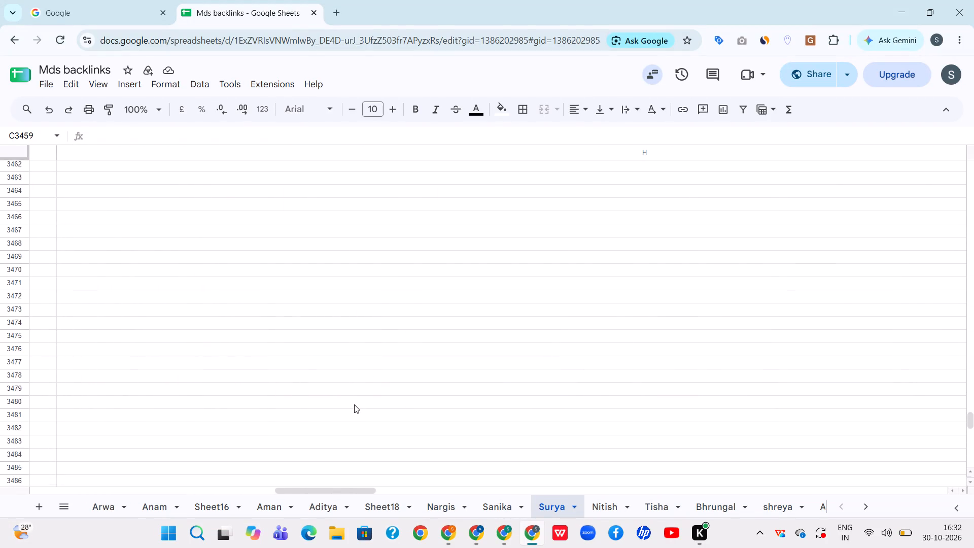
{"action": "scroll", "coordinate": [354, 404], "scroll_direction": "up", "scroll_amount": 2}
{"action": "scroll", "coordinate": [354, 404], "scroll_direction": "down", "scroll_amount": 5}
{"action": "scroll", "coordinate": [354, 404], "scroll_direction": "up", "scroll_amount": 2}
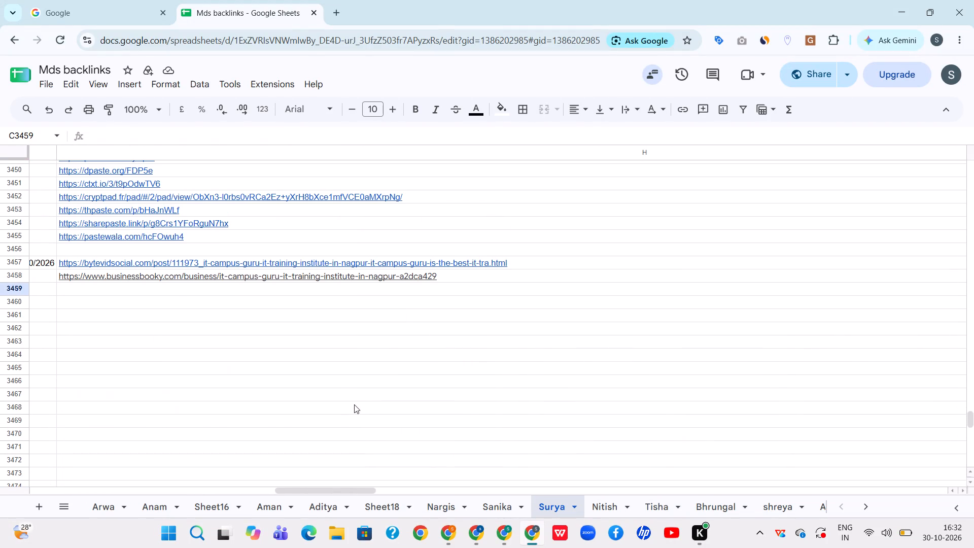
{"action": "scroll", "coordinate": [354, 404], "scroll_direction": "down", "scroll_amount": 1}
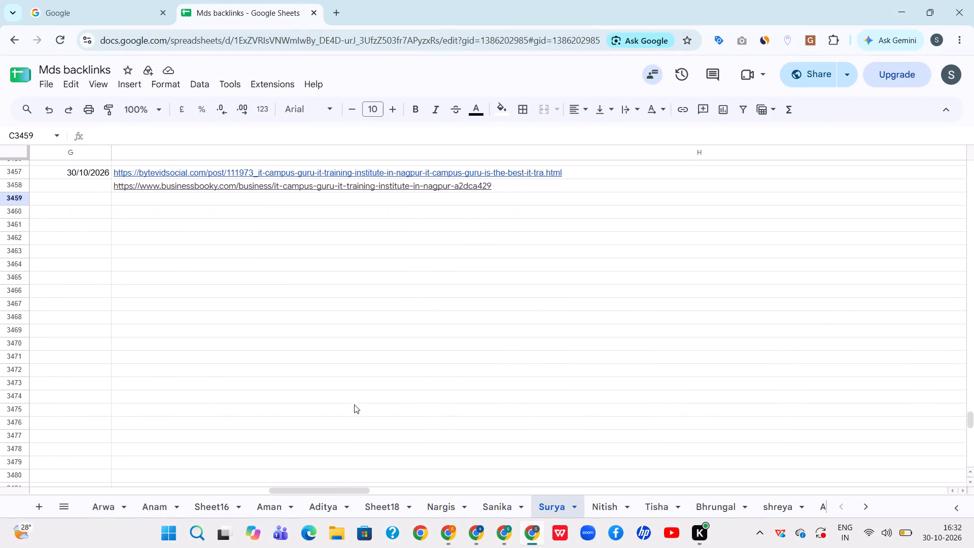
{"action": "scroll", "coordinate": [354, 404], "scroll_direction": "down", "scroll_amount": 1}
{"action": "left_click", "coordinate": [191, 198]}
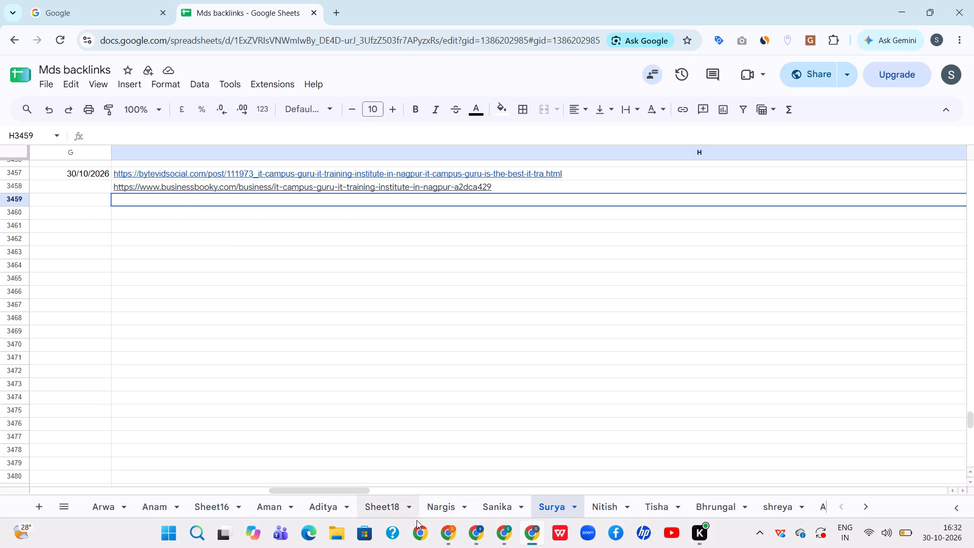
Try to load more citation sources after entry #157, bytevidsocial.com, in the localseorankers.com business citation list.
{"action": "left_click", "coordinate": [487, 541]}
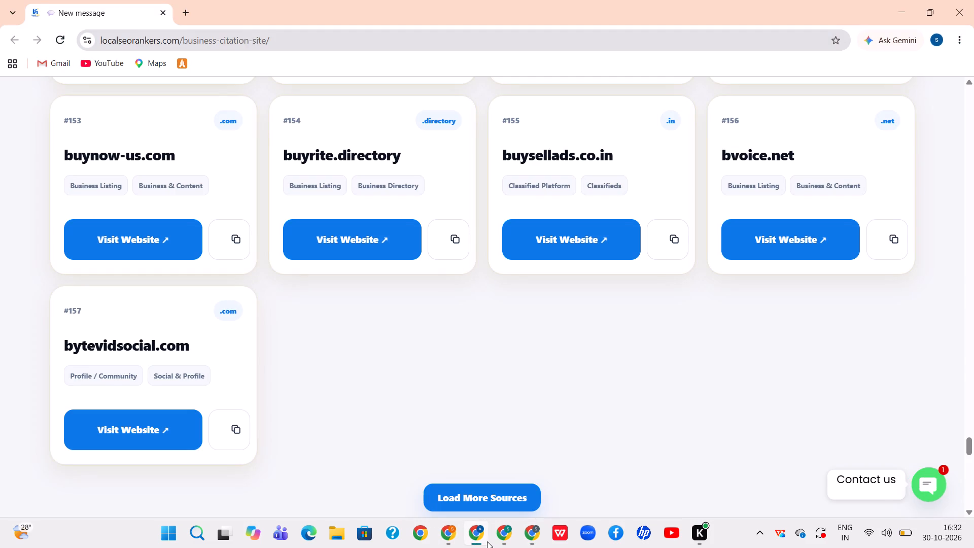
{"action": "left_click", "coordinate": [509, 505]}
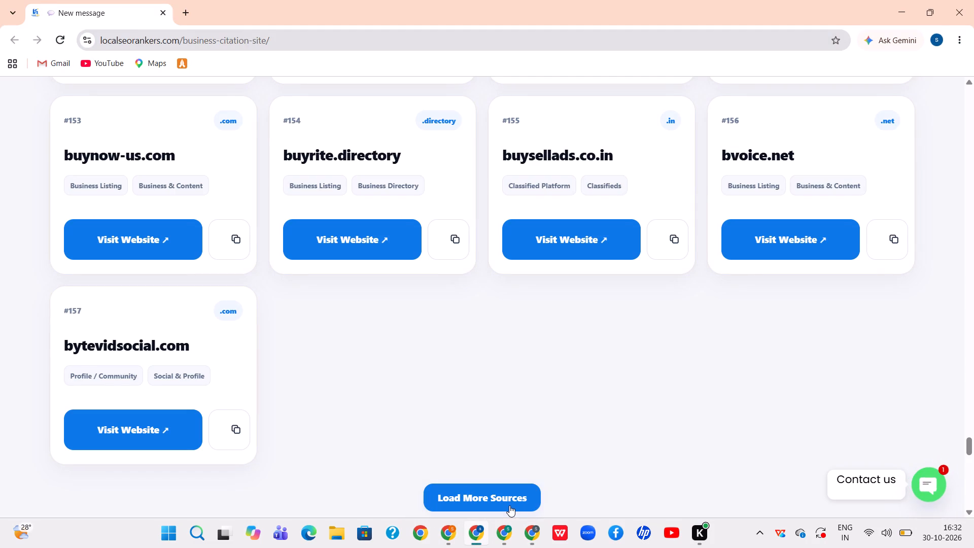
{"action": "left_click", "coordinate": [503, 498]}
{"action": "scroll", "coordinate": [503, 498], "scroll_direction": "down", "scroll_amount": 1}
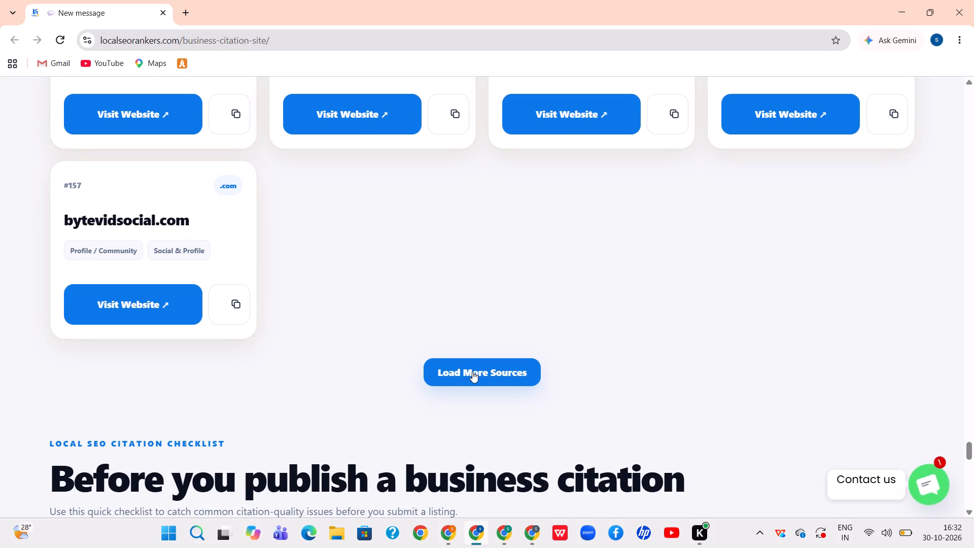
{"action": "triple_click", "coordinate": [472, 376]}
{"action": "triple_click", "coordinate": [472, 376]}
{"action": "triple_click", "coordinate": [472, 376]}
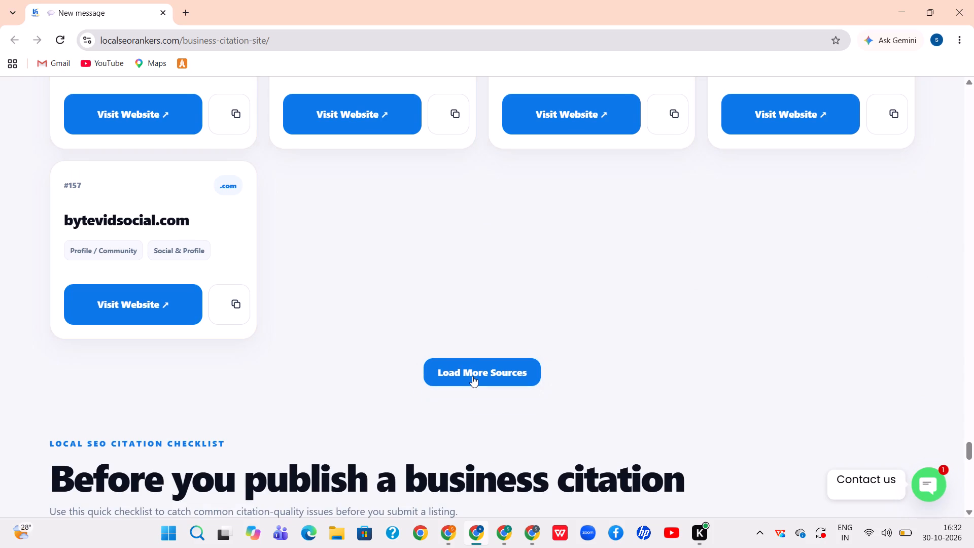
{"action": "double_click", "coordinate": [472, 376]}
{"action": "left_click", "coordinate": [472, 376]}
{"action": "left_click", "coordinate": [442, 370]}
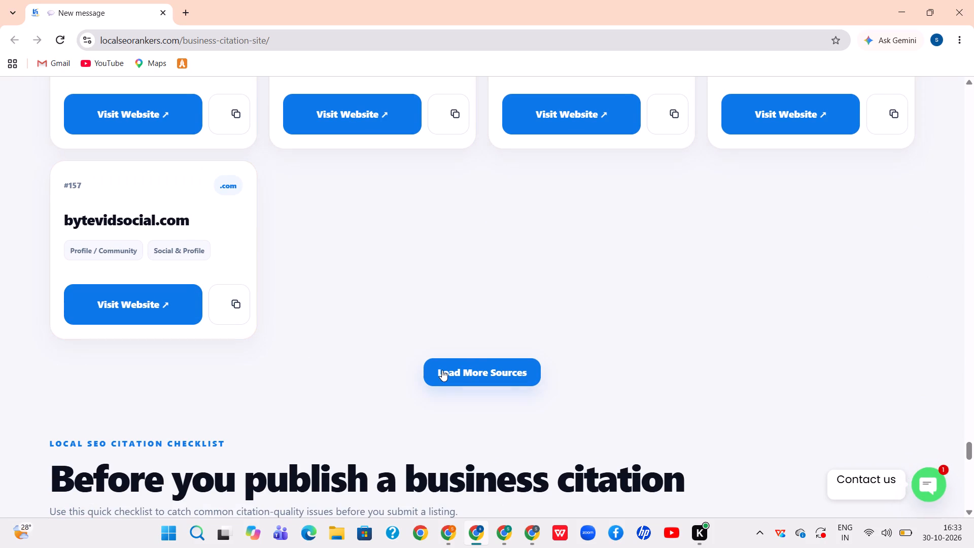
{"action": "triple_click", "coordinate": [442, 370]}
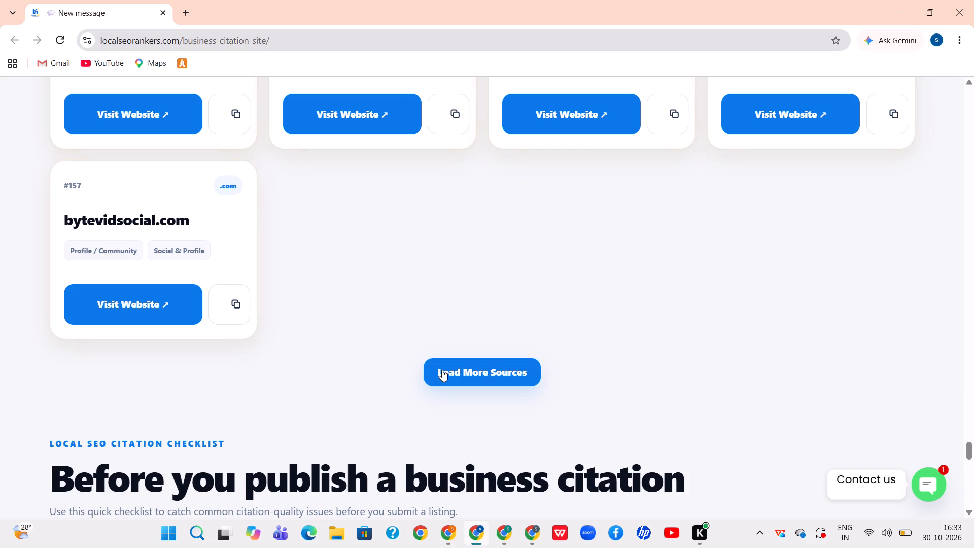
{"action": "triple_click", "coordinate": [442, 370]}
{"action": "triple_click", "coordinate": [442, 370]}
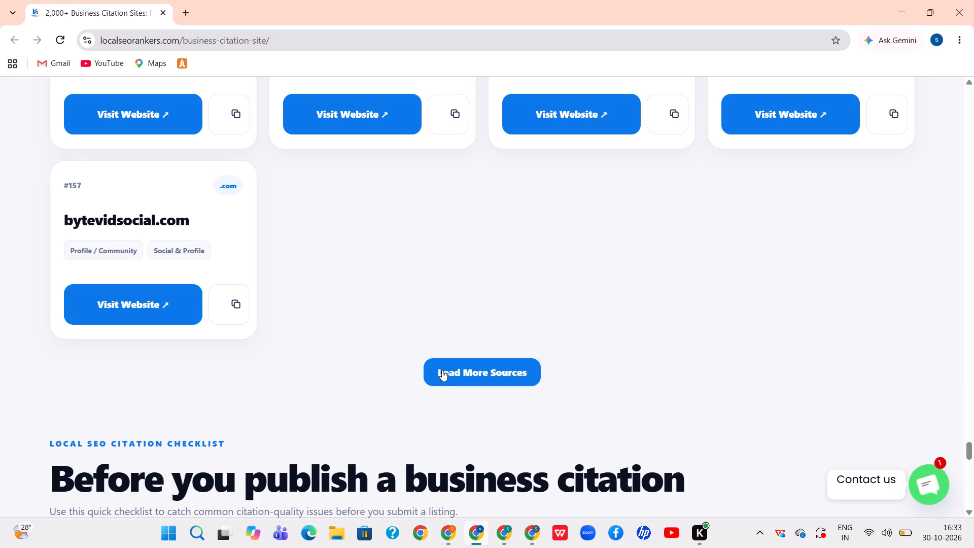
{"action": "triple_click", "coordinate": [442, 370]}
{"action": "triple_click", "coordinate": [442, 370]}
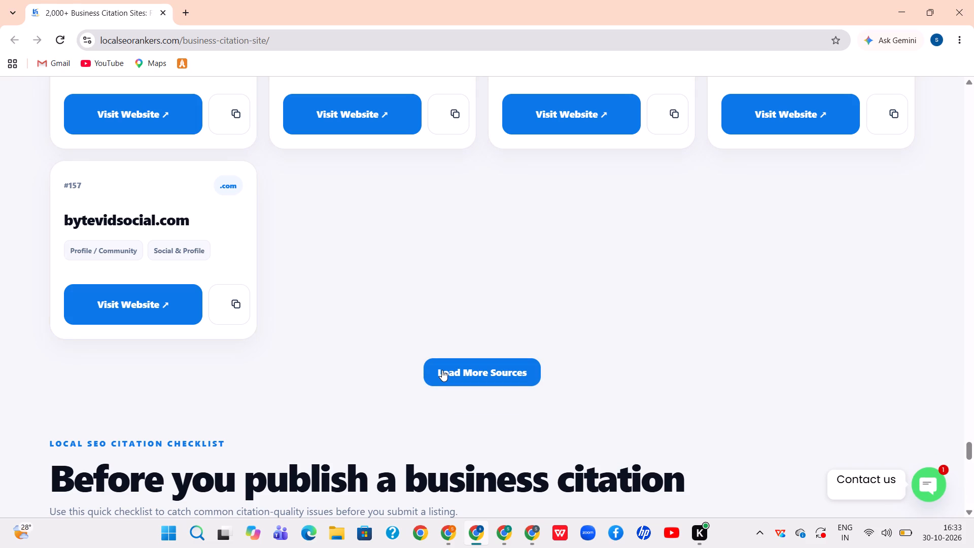
{"action": "triple_click", "coordinate": [442, 370]}
{"action": "left_click", "coordinate": [442, 370]}
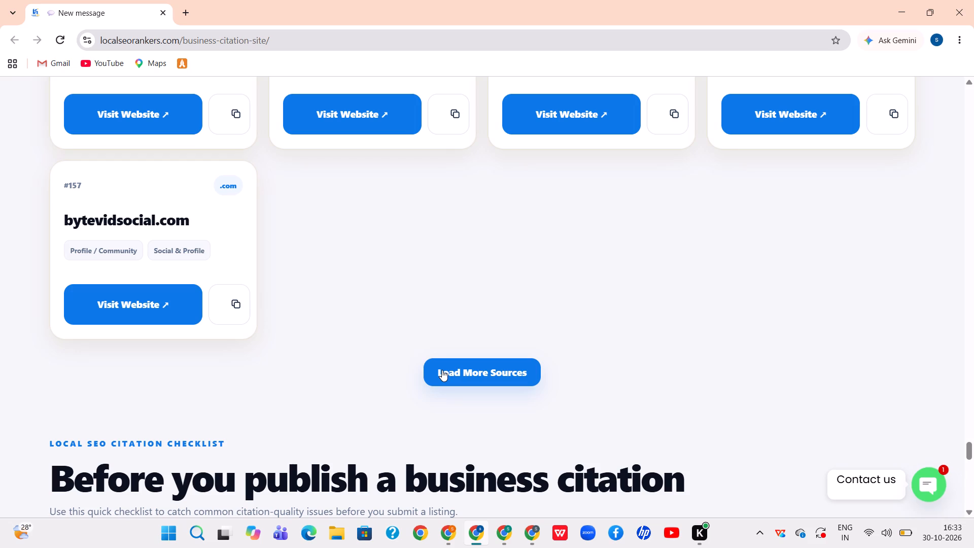
{"action": "left_click", "coordinate": [442, 370]}
{"action": "left_click", "coordinate": [442, 370]}
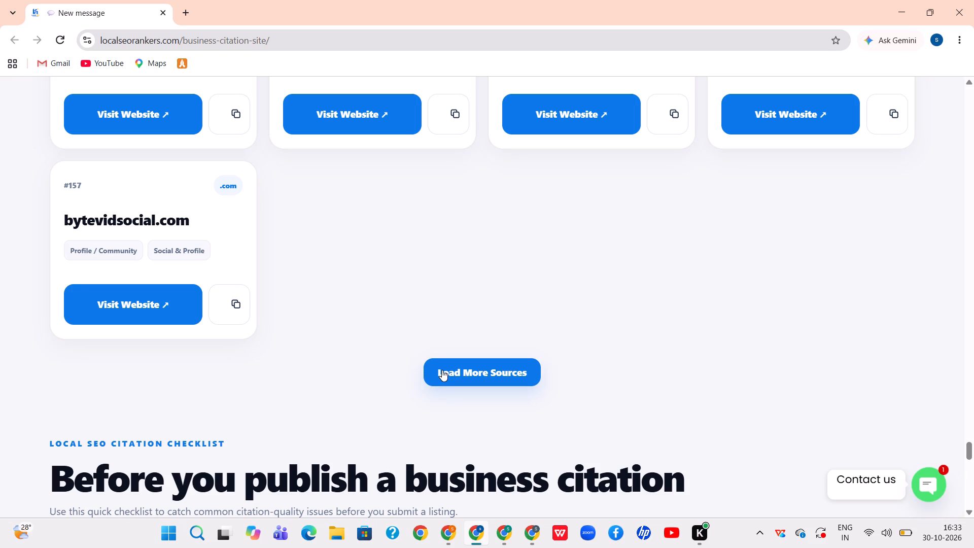
{"action": "left_click", "coordinate": [442, 370]}
{"action": "triple_click", "coordinate": [442, 370]}
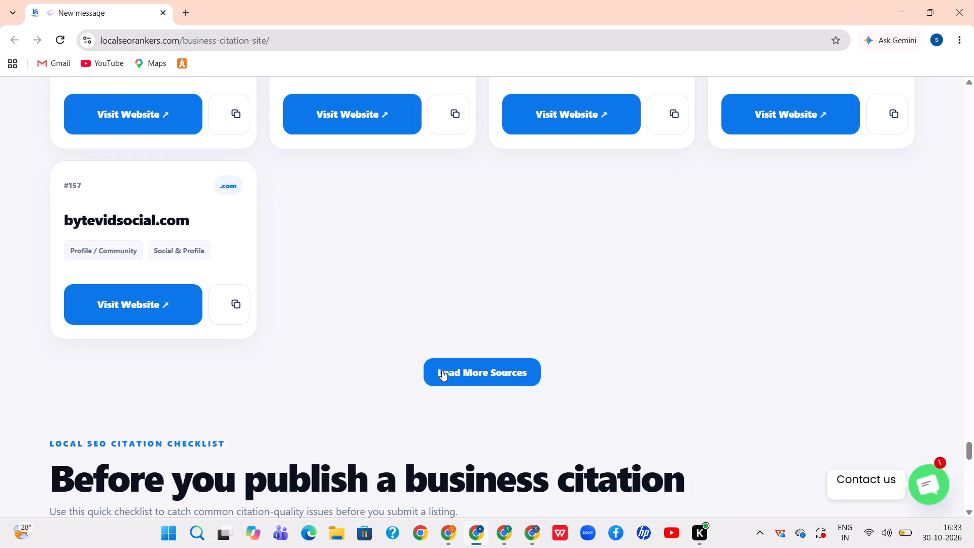
{"action": "double_click", "coordinate": [442, 370]}
{"action": "left_click", "coordinate": [442, 370]}
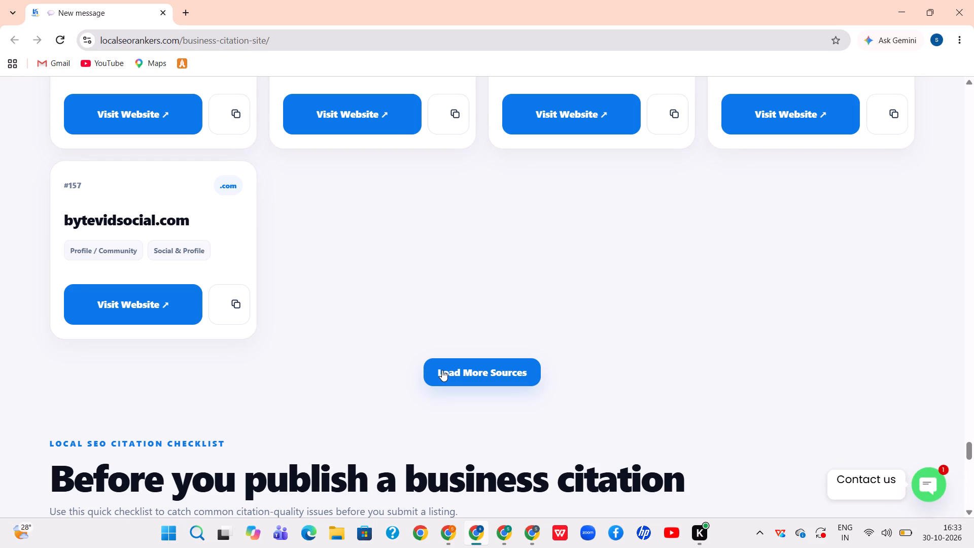
{"action": "double_click", "coordinate": [442, 370]}
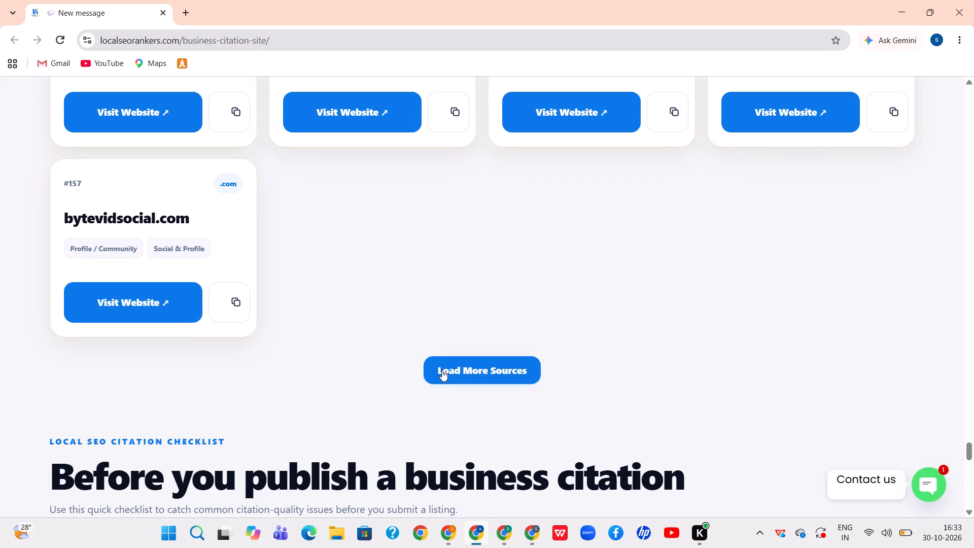
{"action": "double_click", "coordinate": [442, 370]}
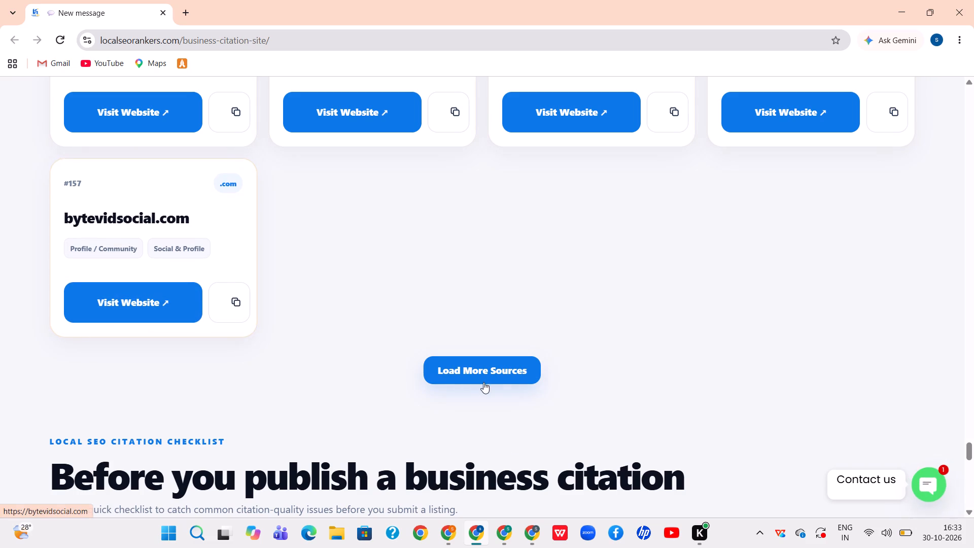
{"action": "triple_click", "coordinate": [448, 363]}
{"action": "triple_click", "coordinate": [448, 363]}
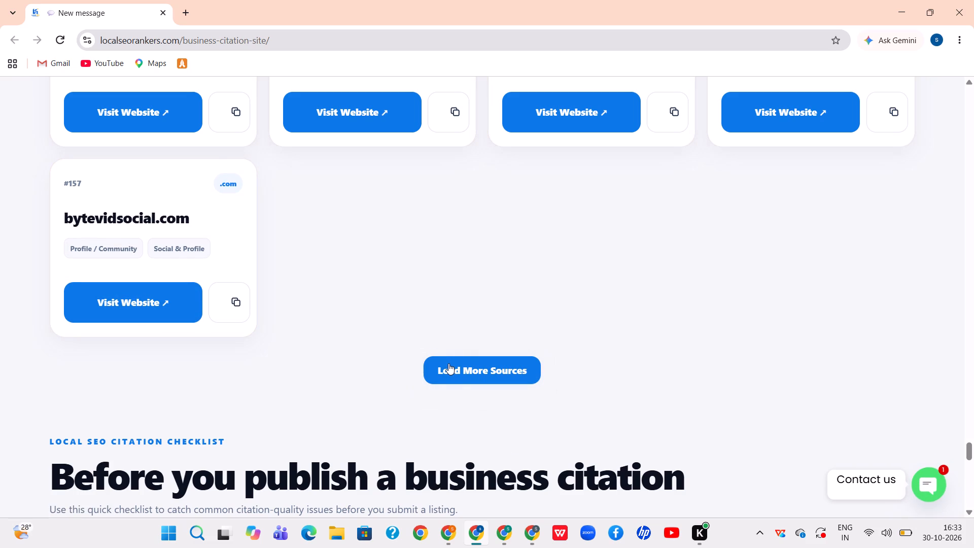
{"action": "triple_click", "coordinate": [448, 363]}
{"action": "double_click", "coordinate": [448, 363]}
{"action": "scroll", "coordinate": [448, 363], "scroll_direction": "right", "scroll_amount": 1}
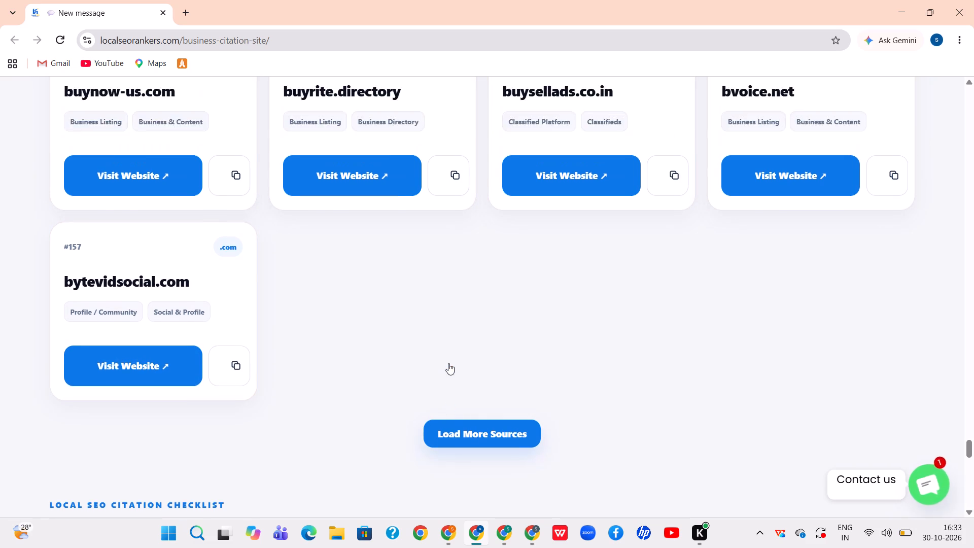
{"action": "scroll", "coordinate": [448, 363], "scroll_direction": "right", "scroll_amount": 1}
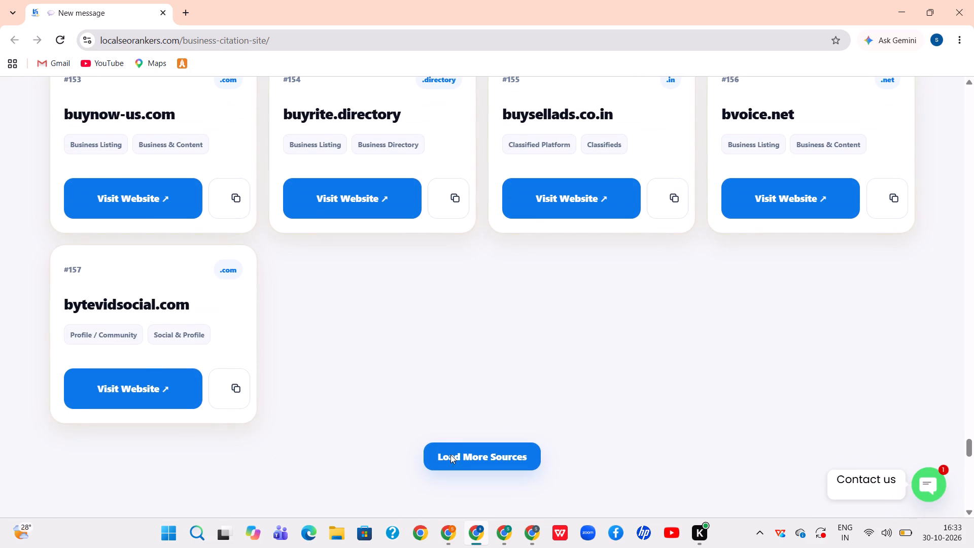
{"action": "triple_click", "coordinate": [448, 459]}
{"action": "triple_click", "coordinate": [448, 459]}
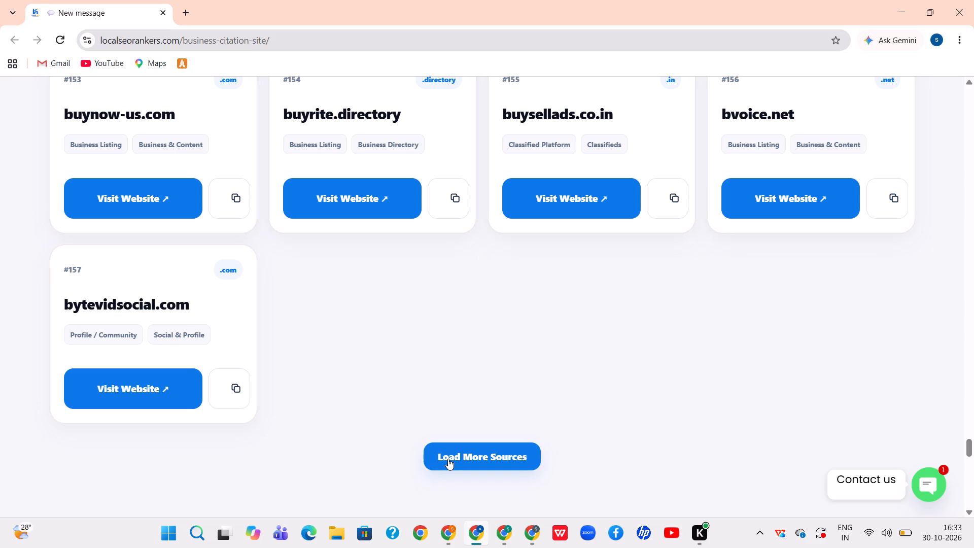
{"action": "triple_click", "coordinate": [448, 459]}
{"action": "triple_click", "coordinate": [448, 459]}
{"action": "left_click", "coordinate": [448, 459]}
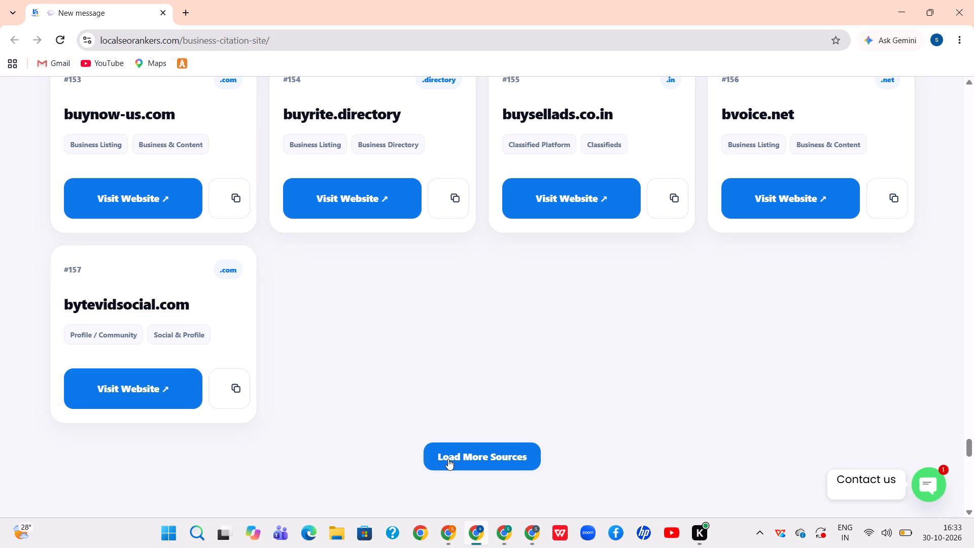
{"action": "left_click", "coordinate": [448, 459]}
{"action": "left_click", "coordinate": [448, 459]}
{"action": "left_click", "coordinate": [448, 459]}
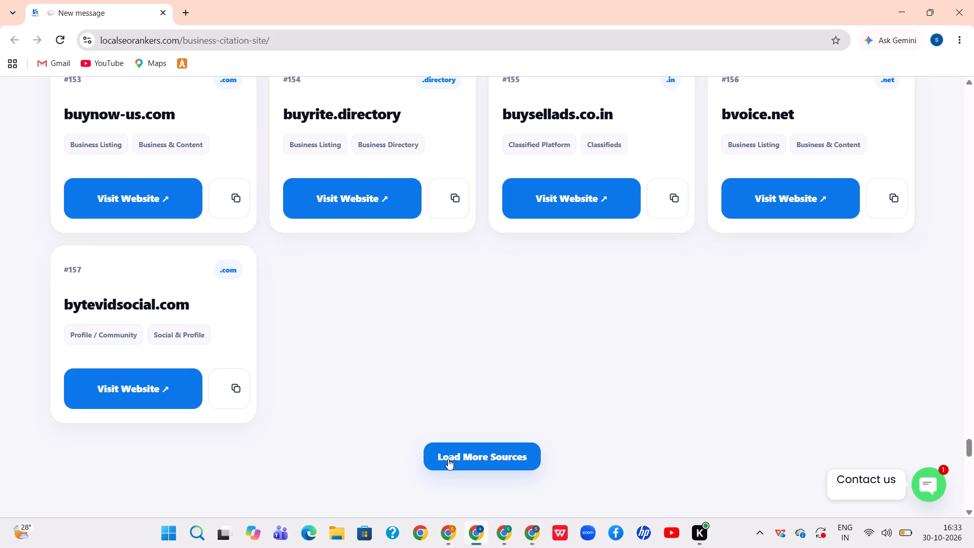
Filter the business citation directory to sources starting with the letter C.
{"action": "left_click", "coordinate": [448, 459]}
{"action": "scroll", "coordinate": [448, 459], "scroll_direction": "up", "scroll_amount": 17}
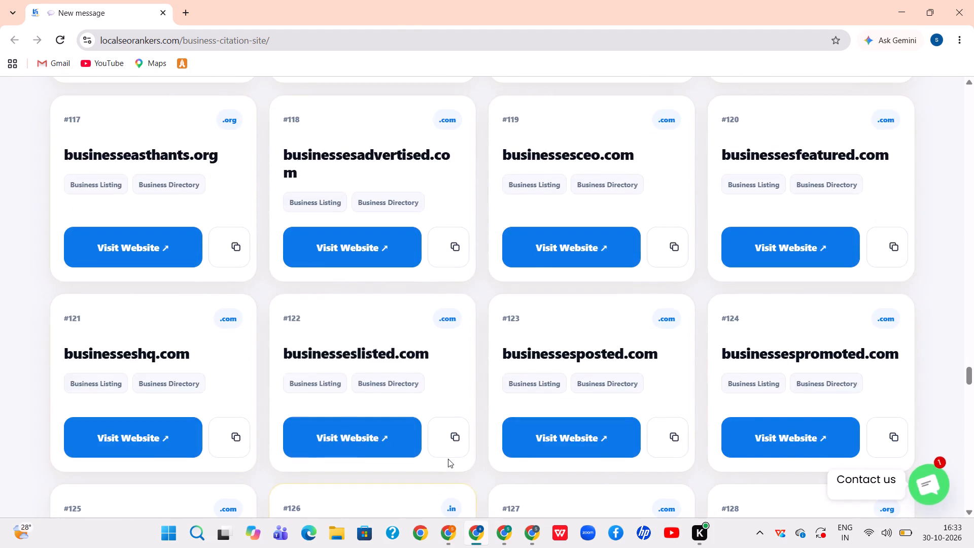
{"action": "scroll", "coordinate": [448, 459], "scroll_direction": "up", "scroll_amount": 13}
{"action": "scroll", "coordinate": [448, 459], "scroll_direction": "up", "scroll_amount": 10}
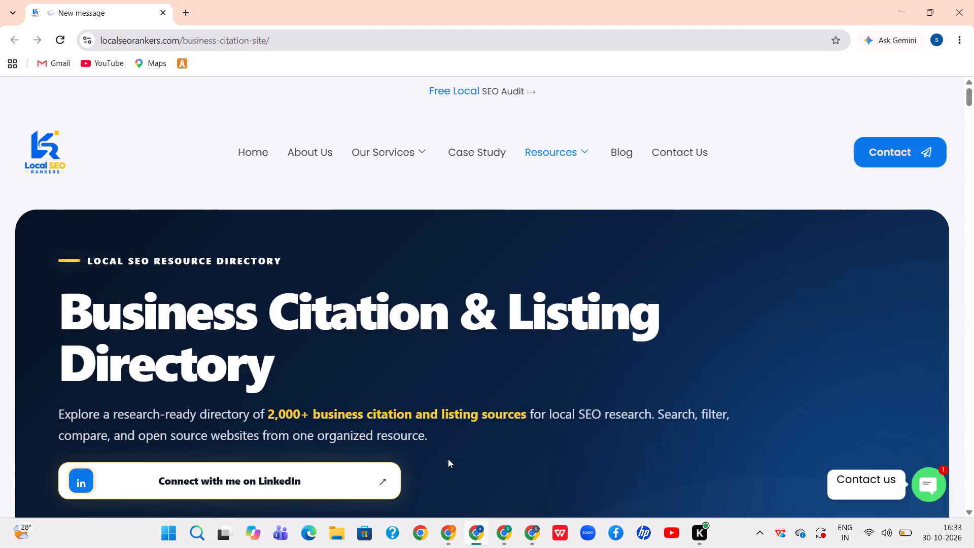
{"action": "scroll", "coordinate": [448, 459], "scroll_direction": "down", "scroll_amount": 8}
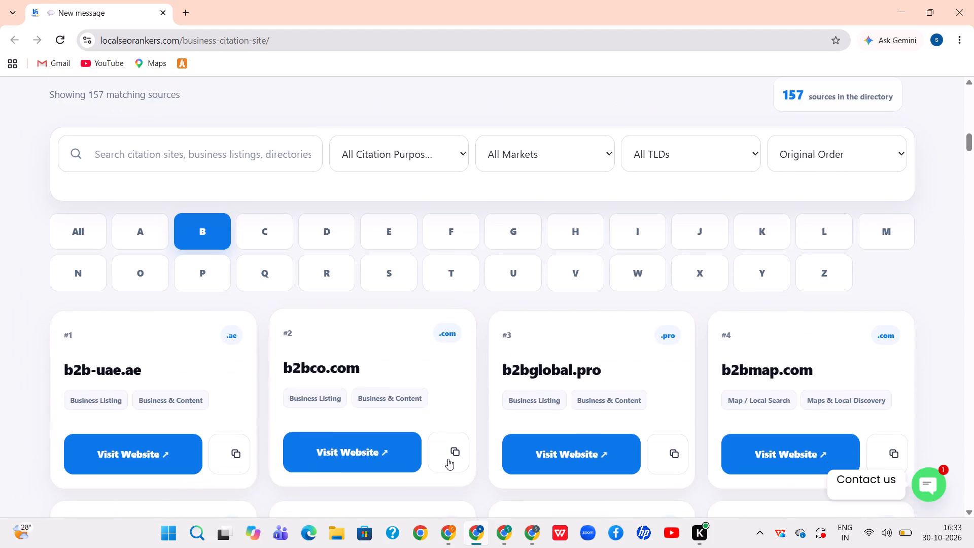
{"action": "scroll", "coordinate": [448, 459], "scroll_direction": "down", "scroll_amount": 3}
{"action": "scroll", "coordinate": [246, 268], "scroll_direction": "up", "scroll_amount": 2}
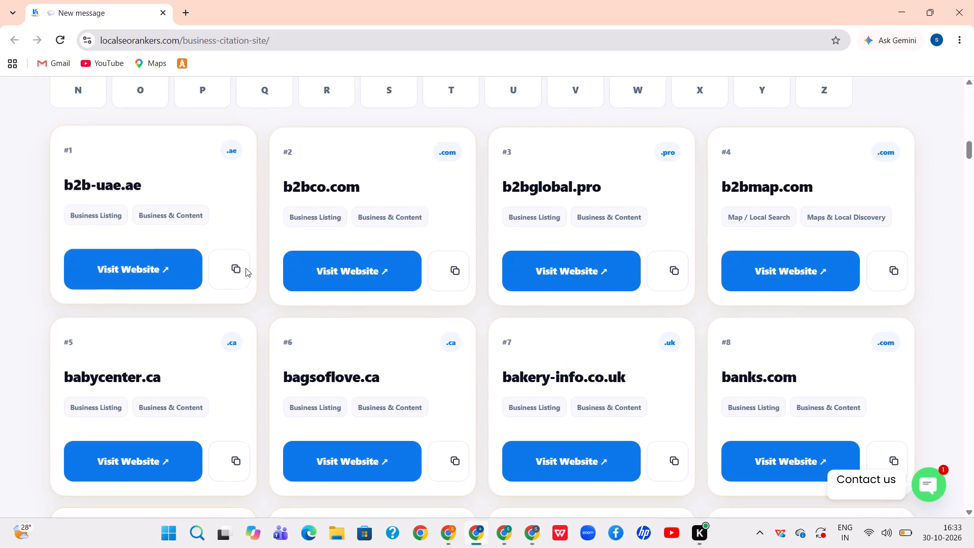
{"action": "scroll", "coordinate": [246, 268], "scroll_direction": "up", "scroll_amount": 3}
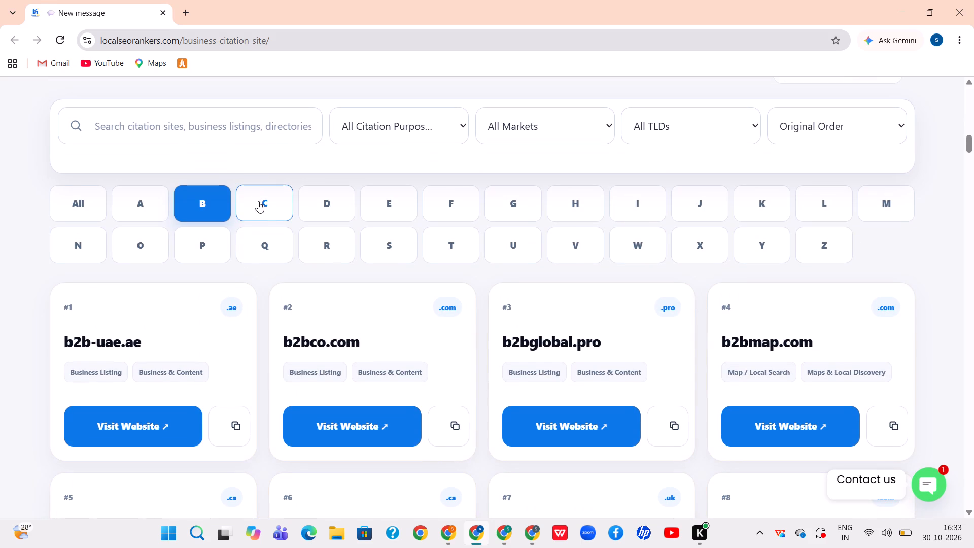
{"action": "left_click", "coordinate": [258, 201]}
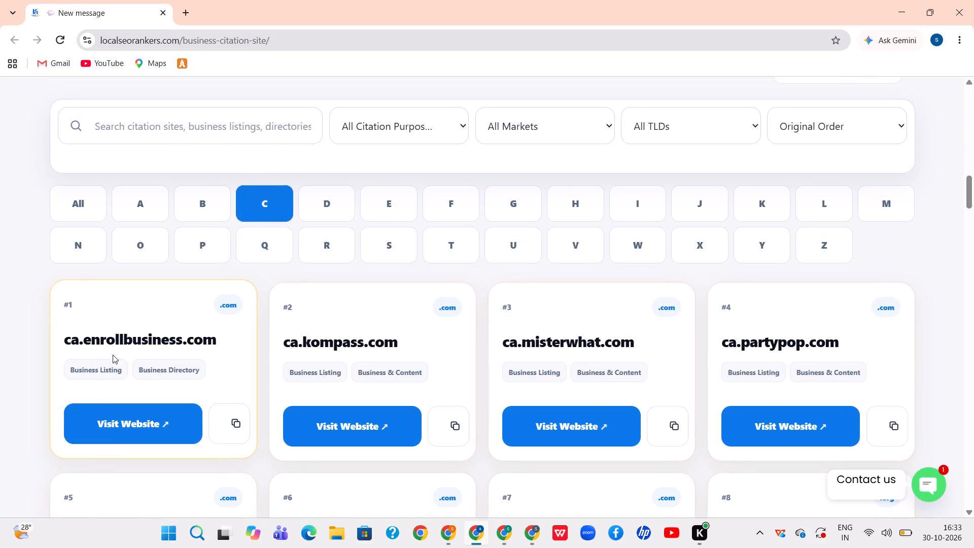
Check the country options on ca.enrollbusiness.com, entry #1 of the C sources, and close the site.
{"action": "scroll", "coordinate": [133, 429], "scroll_direction": "down", "scroll_amount": 1}
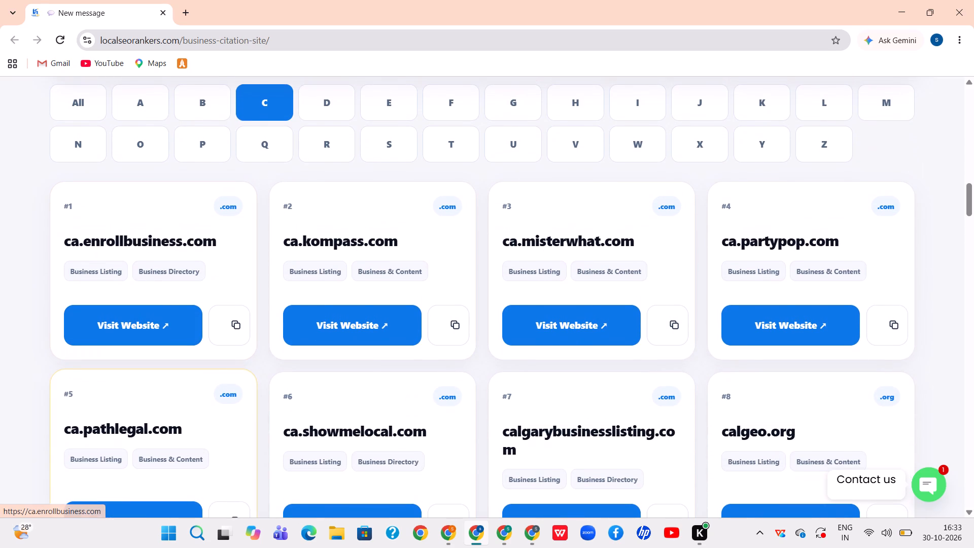
{"action": "scroll", "coordinate": [133, 429], "scroll_direction": "down", "scroll_amount": 1}
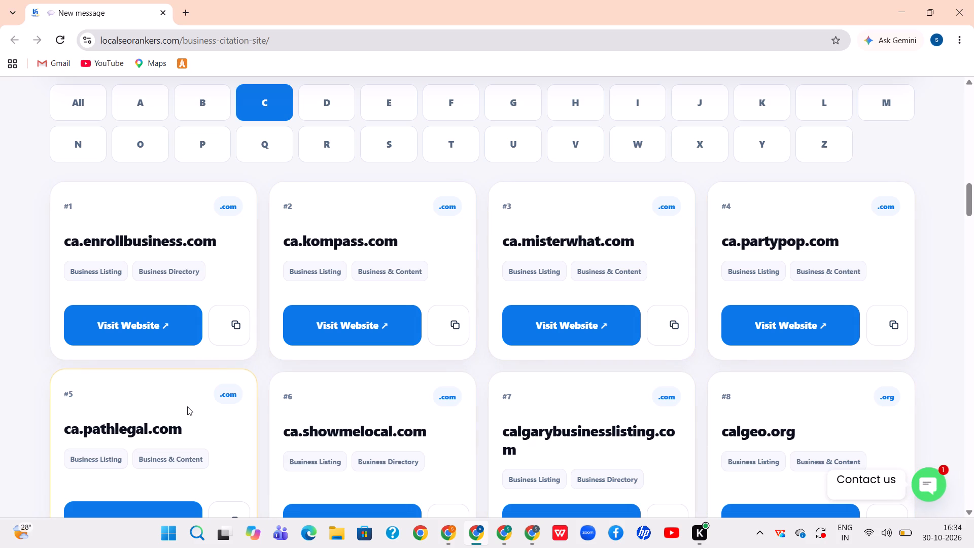
{"action": "left_click", "coordinate": [155, 327]}
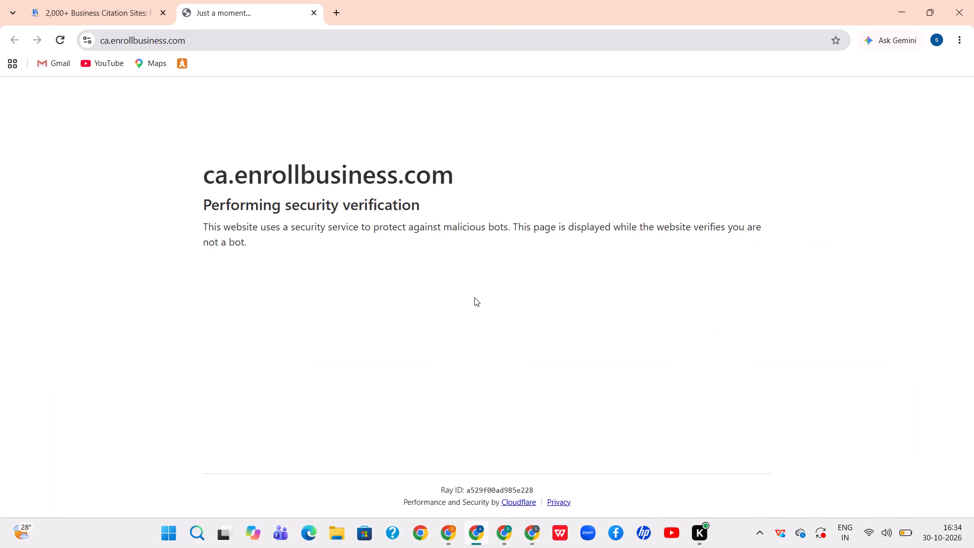
{"action": "key", "text": "Up"}
{"action": "key", "text": "Up"}
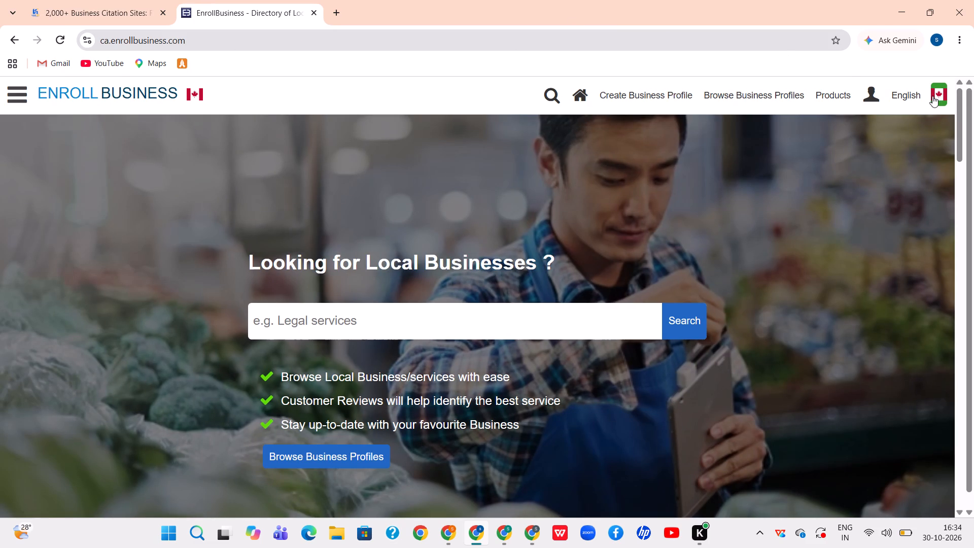
{"action": "left_click", "coordinate": [932, 96]}
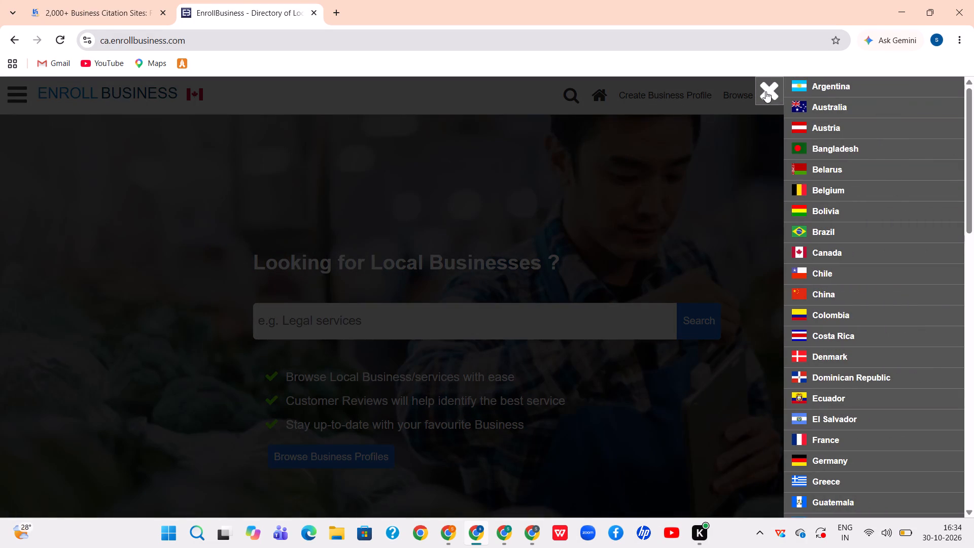
{"action": "left_click", "coordinate": [767, 91]}
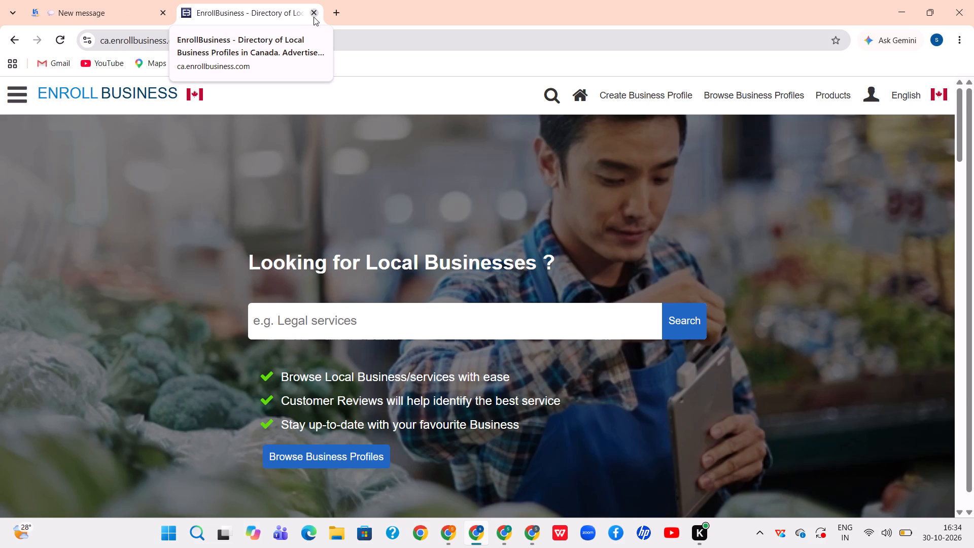
{"action": "left_click", "coordinate": [314, 17]}
Open ca.kompass.com, entry #2 of the C sources, and accept its cookies.
{"action": "scroll", "coordinate": [226, 287], "scroll_direction": "down", "scroll_amount": 1}
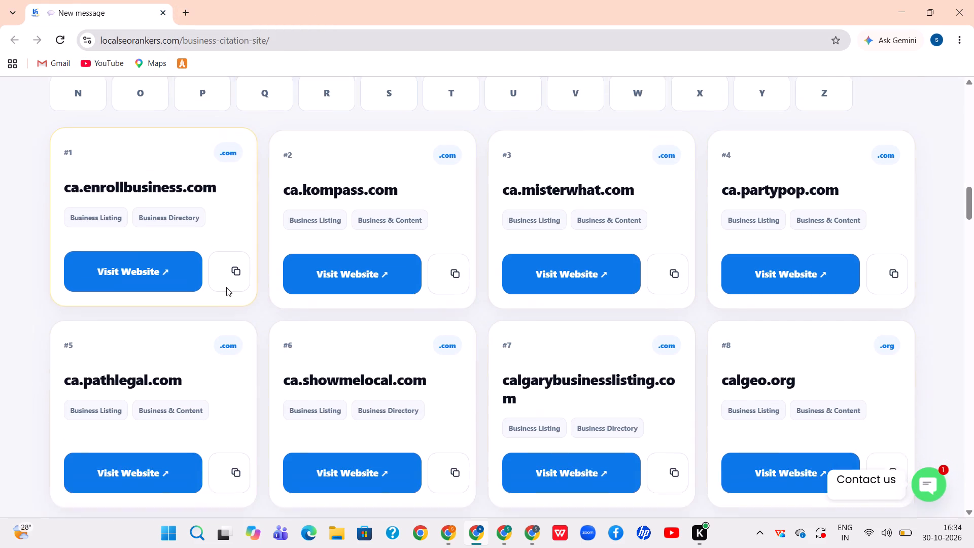
{"action": "scroll", "coordinate": [226, 287], "scroll_direction": "down", "scroll_amount": 1}
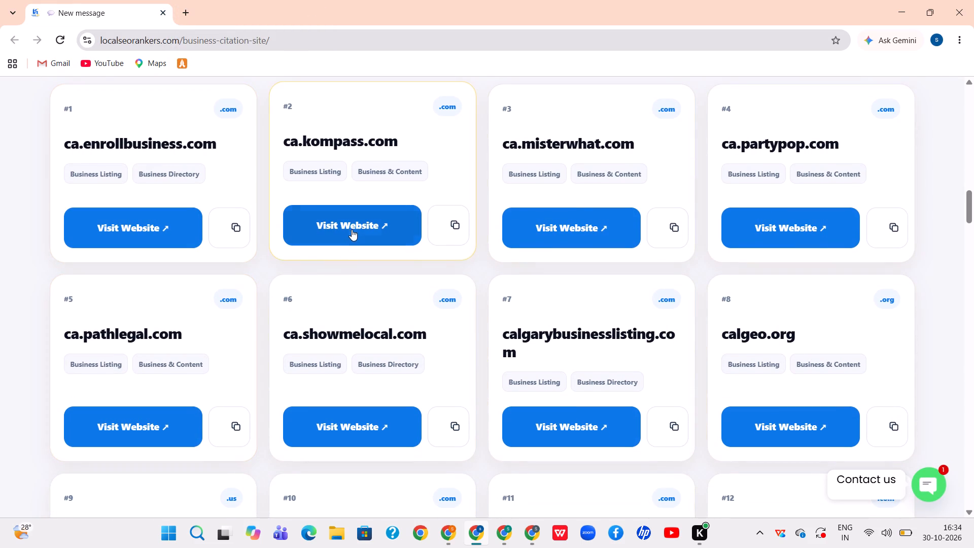
{"action": "left_click", "coordinate": [355, 224]}
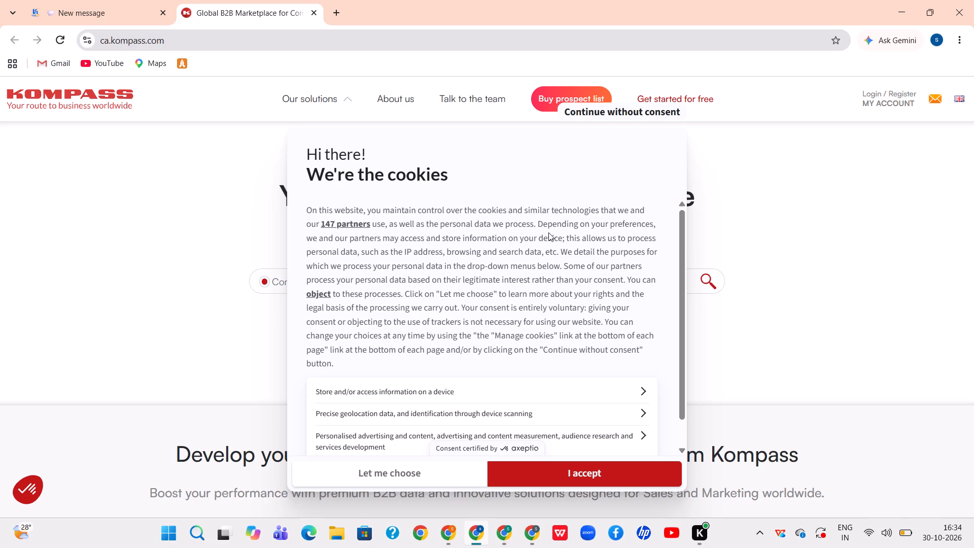
{"action": "left_click", "coordinate": [539, 474]}
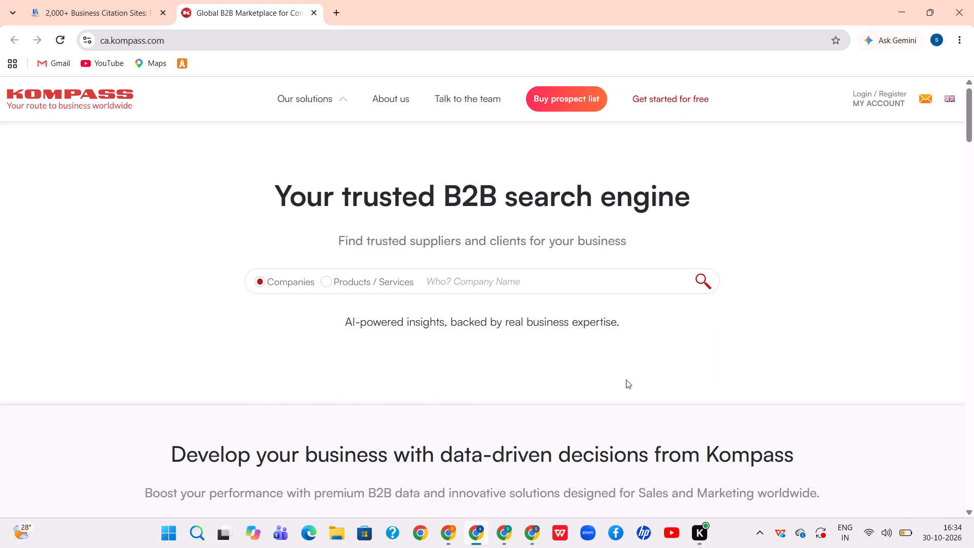